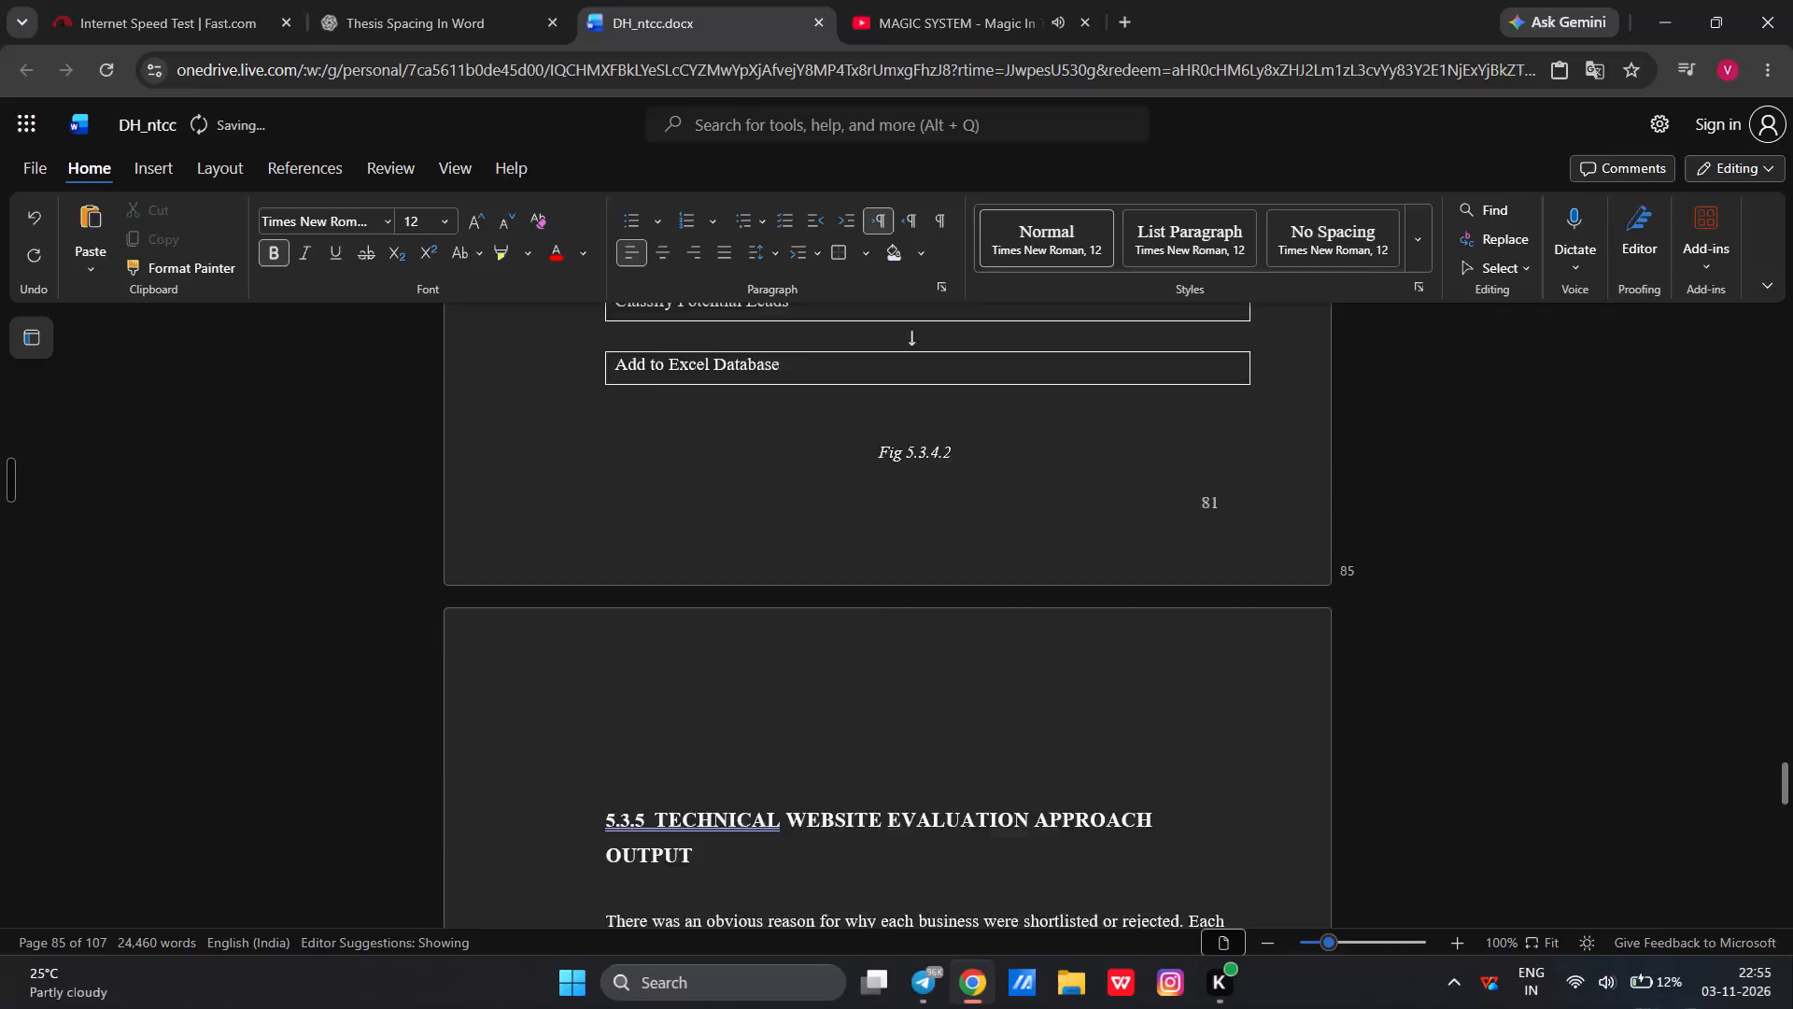
# Insert a blank line before the paragraph starting "We noticed that the majority of businesses" in section 5.3.5.
pyautogui.scroll(-2, 595, 469)
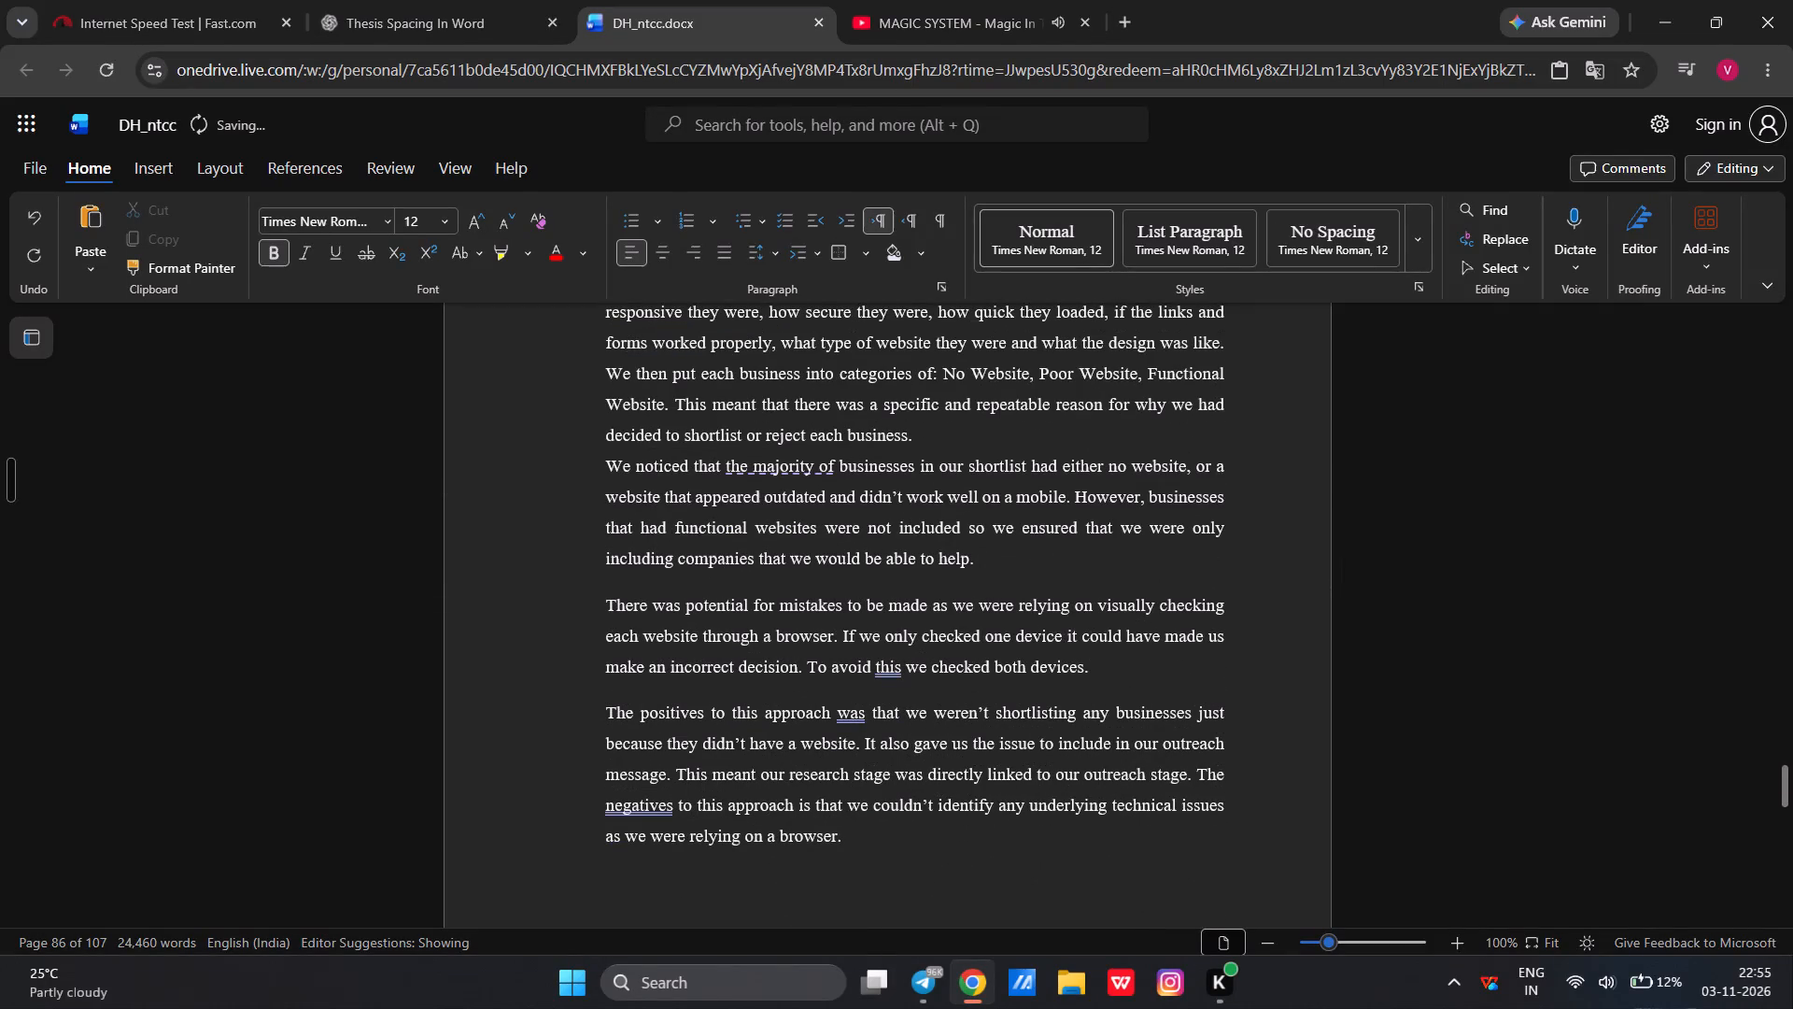
pyautogui.click(597, 470)
pyautogui.press('Return')
pyautogui.scroll(-2, 597, 511)
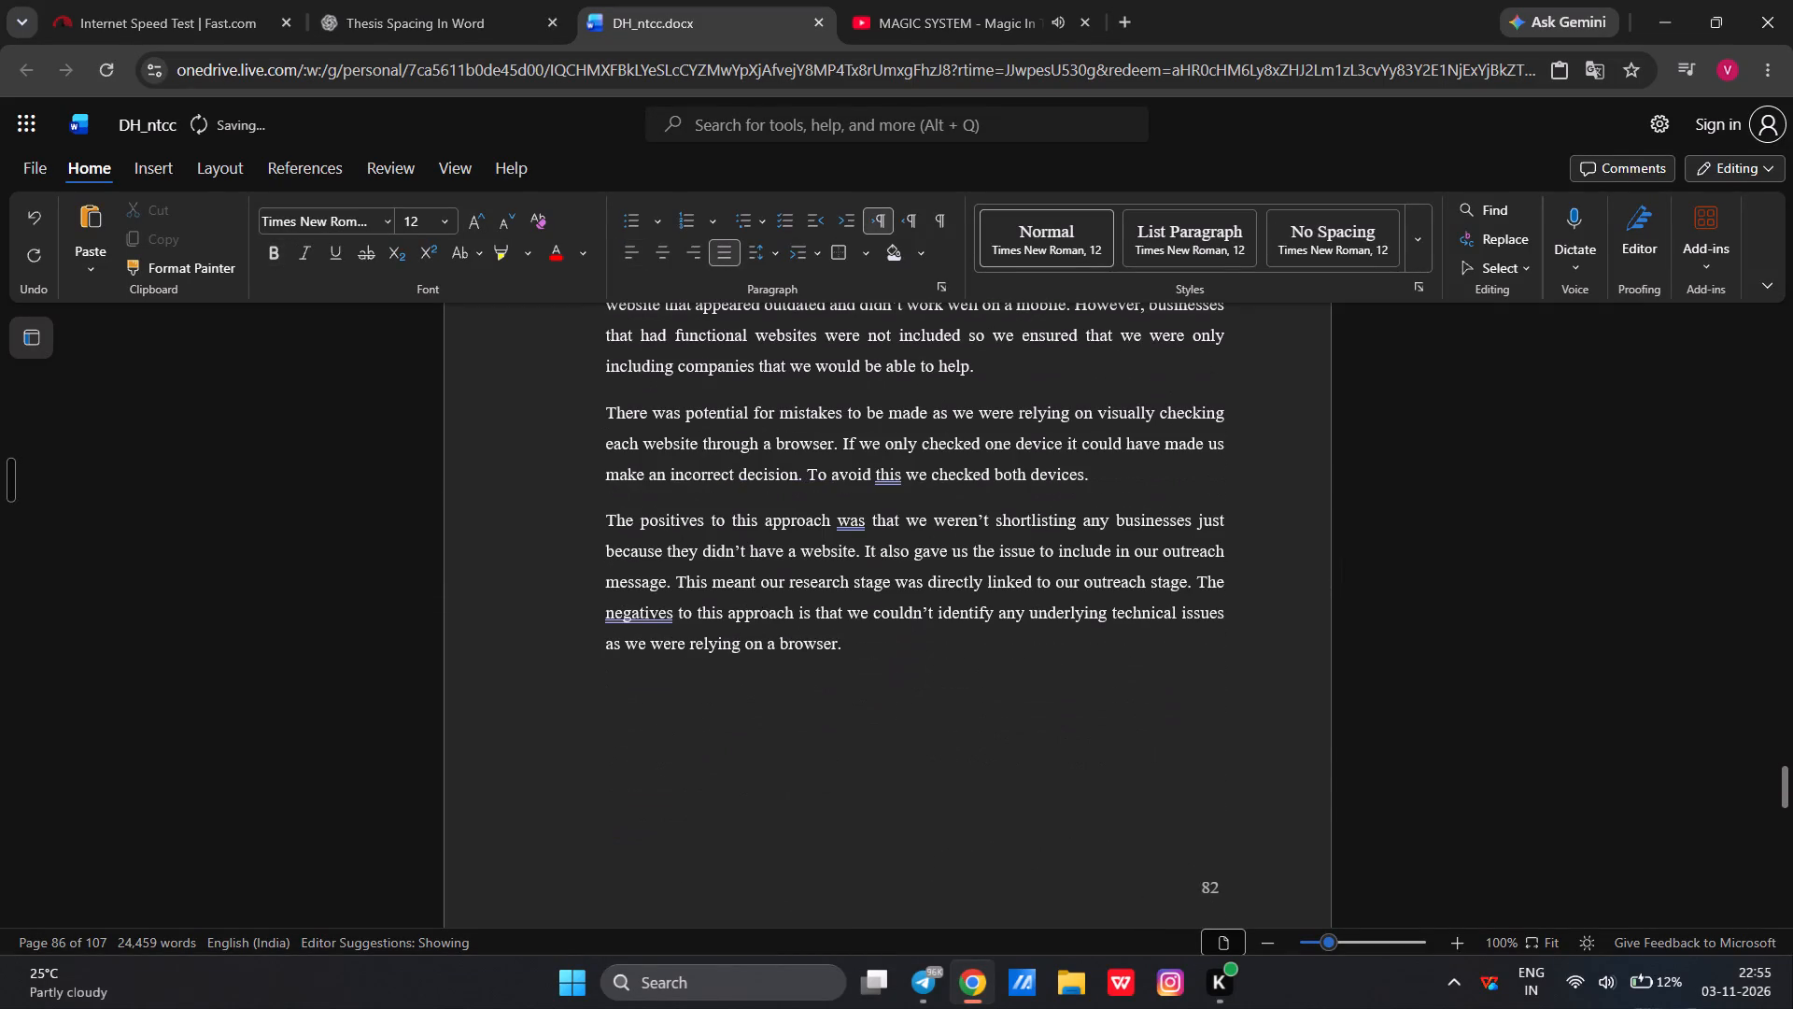
pyautogui.scroll(-2, 597, 512)
pyautogui.scroll(2, 597, 512)
pyautogui.click(590, 516)
pyautogui.press('BackSpace')
pyautogui.press('Return')
pyautogui.scroll(2, 586, 521)
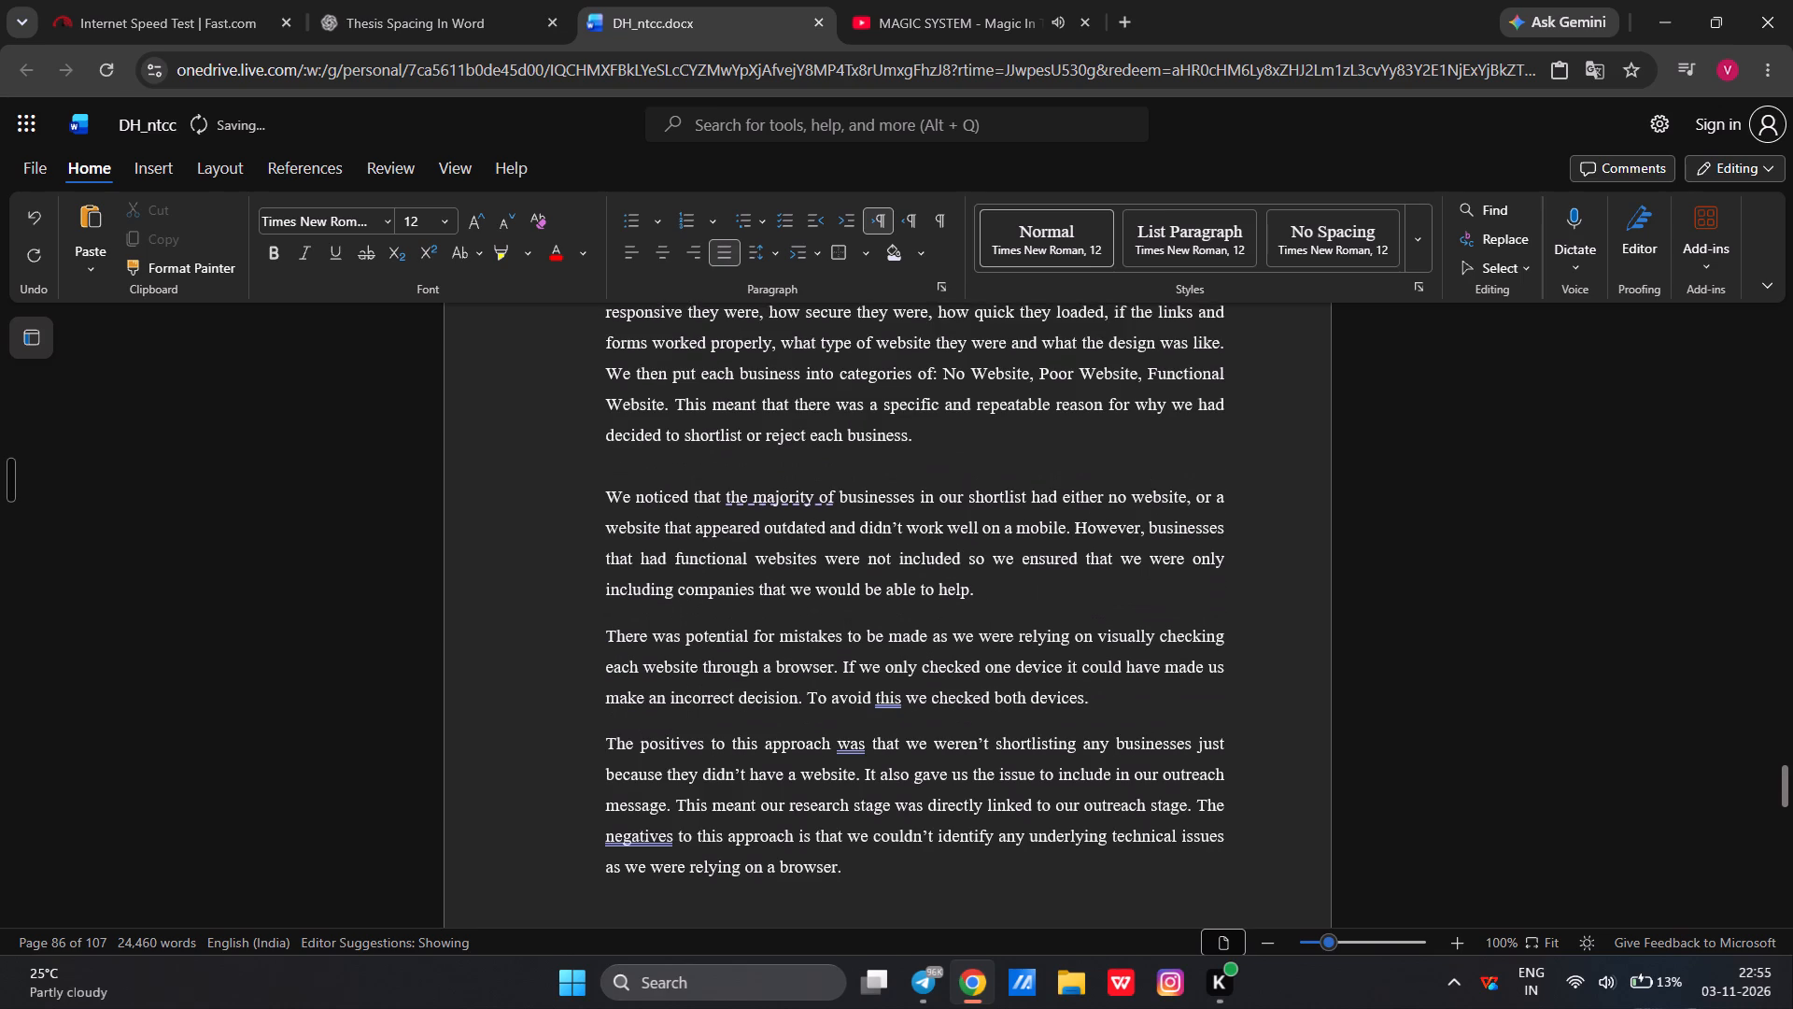
pyautogui.click(584, 490)
pyautogui.press('BackSpace')
pyautogui.press('BackSpace')
pyautogui.press('Return')
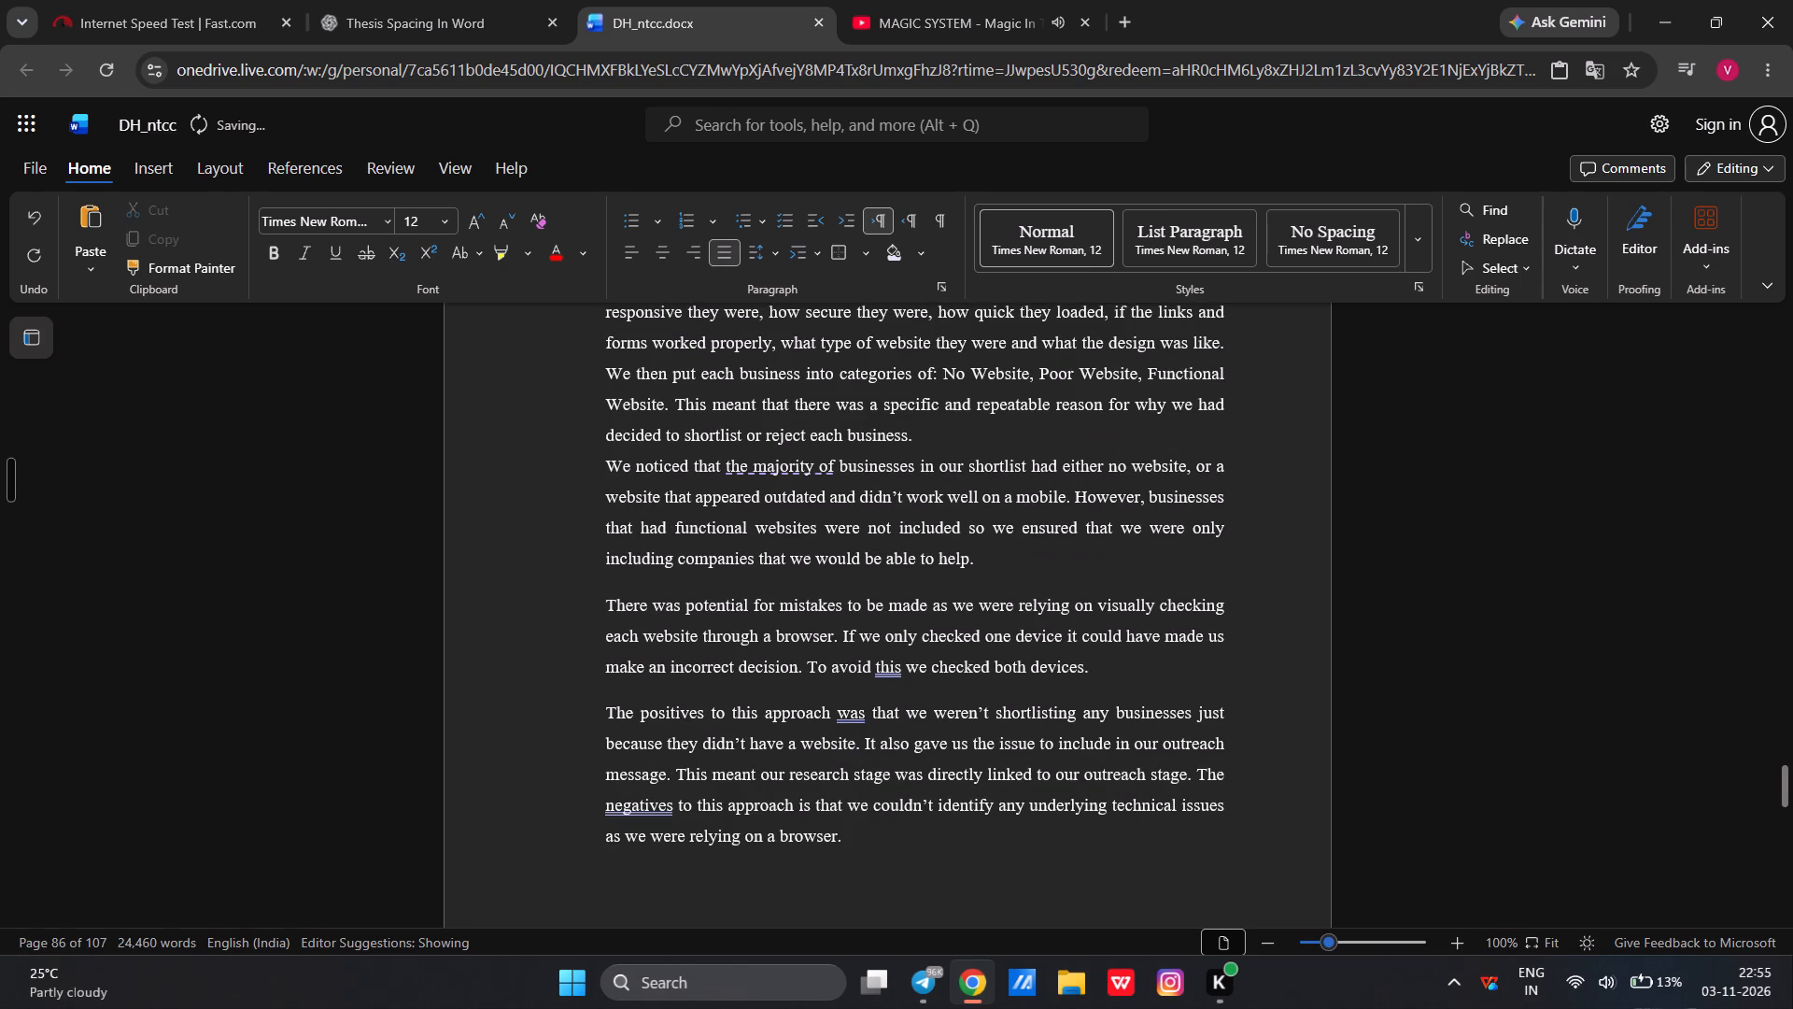
pyautogui.press('Return')
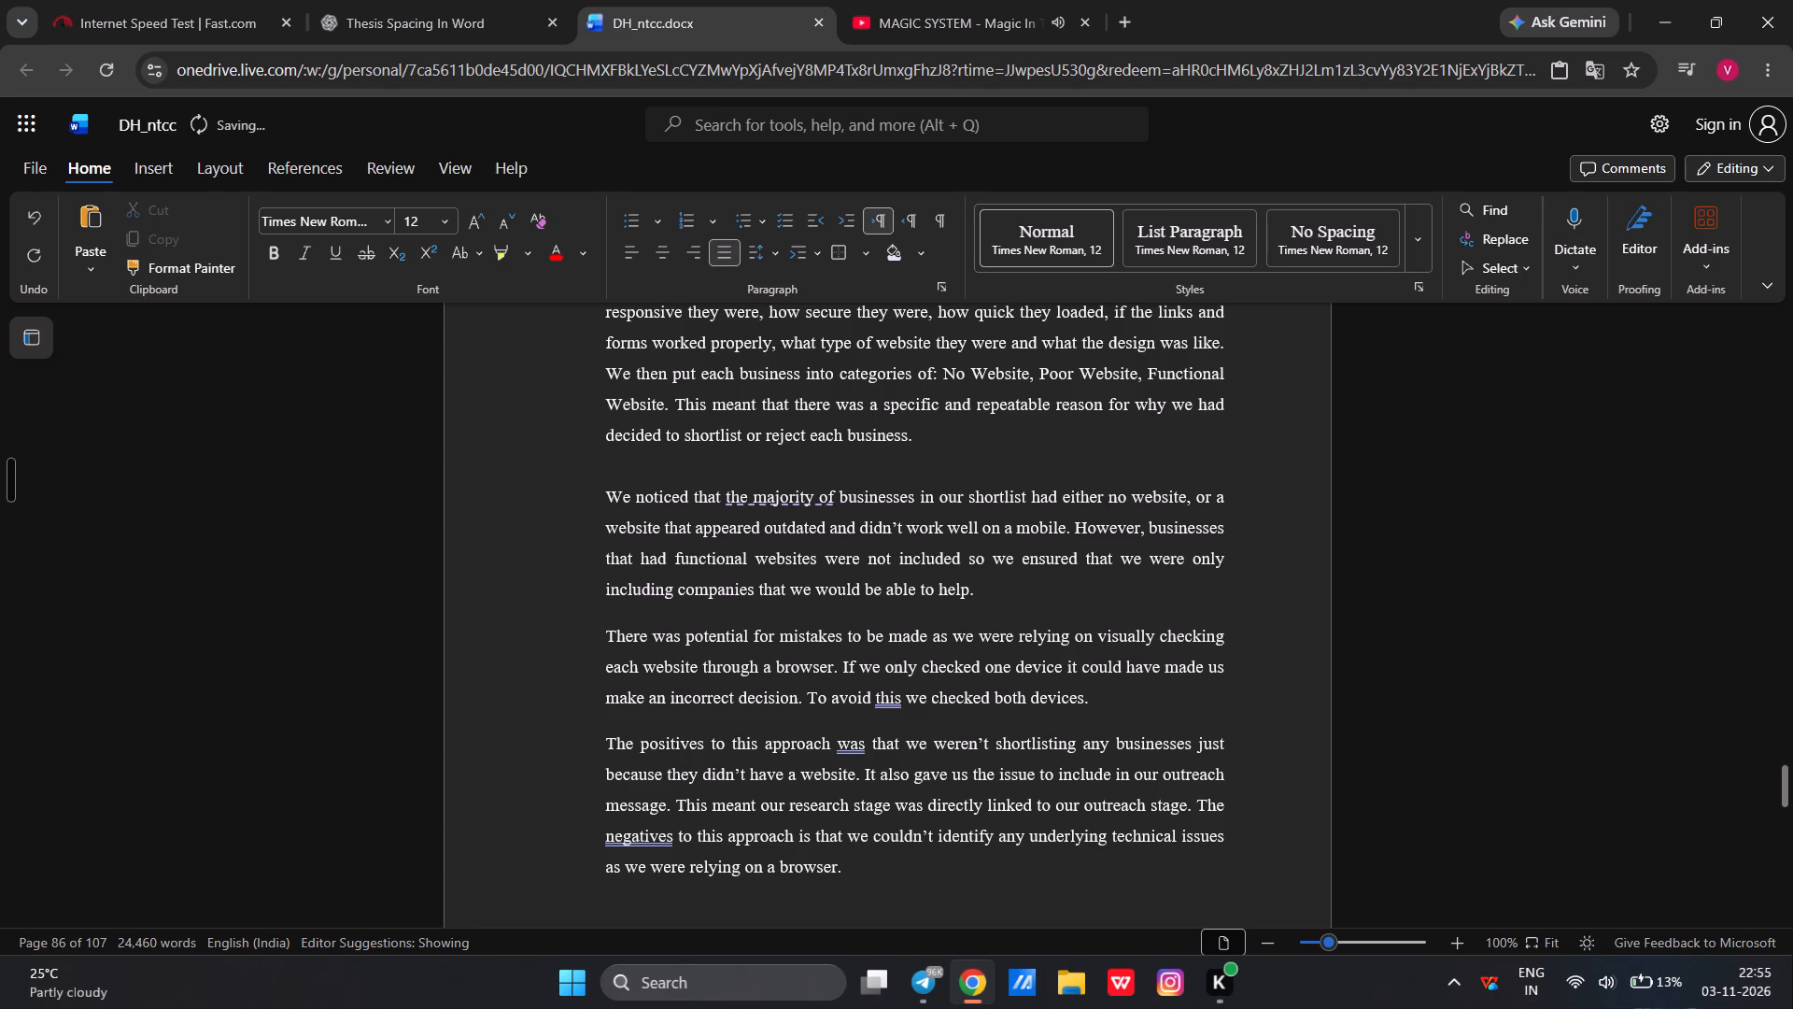
# Replace the spacing before the 5.3.5 paragraphs "There was potential for mistakes" and "The positives to this approach" with one blank line each.
pyautogui.click(592, 639)
pyautogui.press('BackSpace')
pyautogui.press('Return')
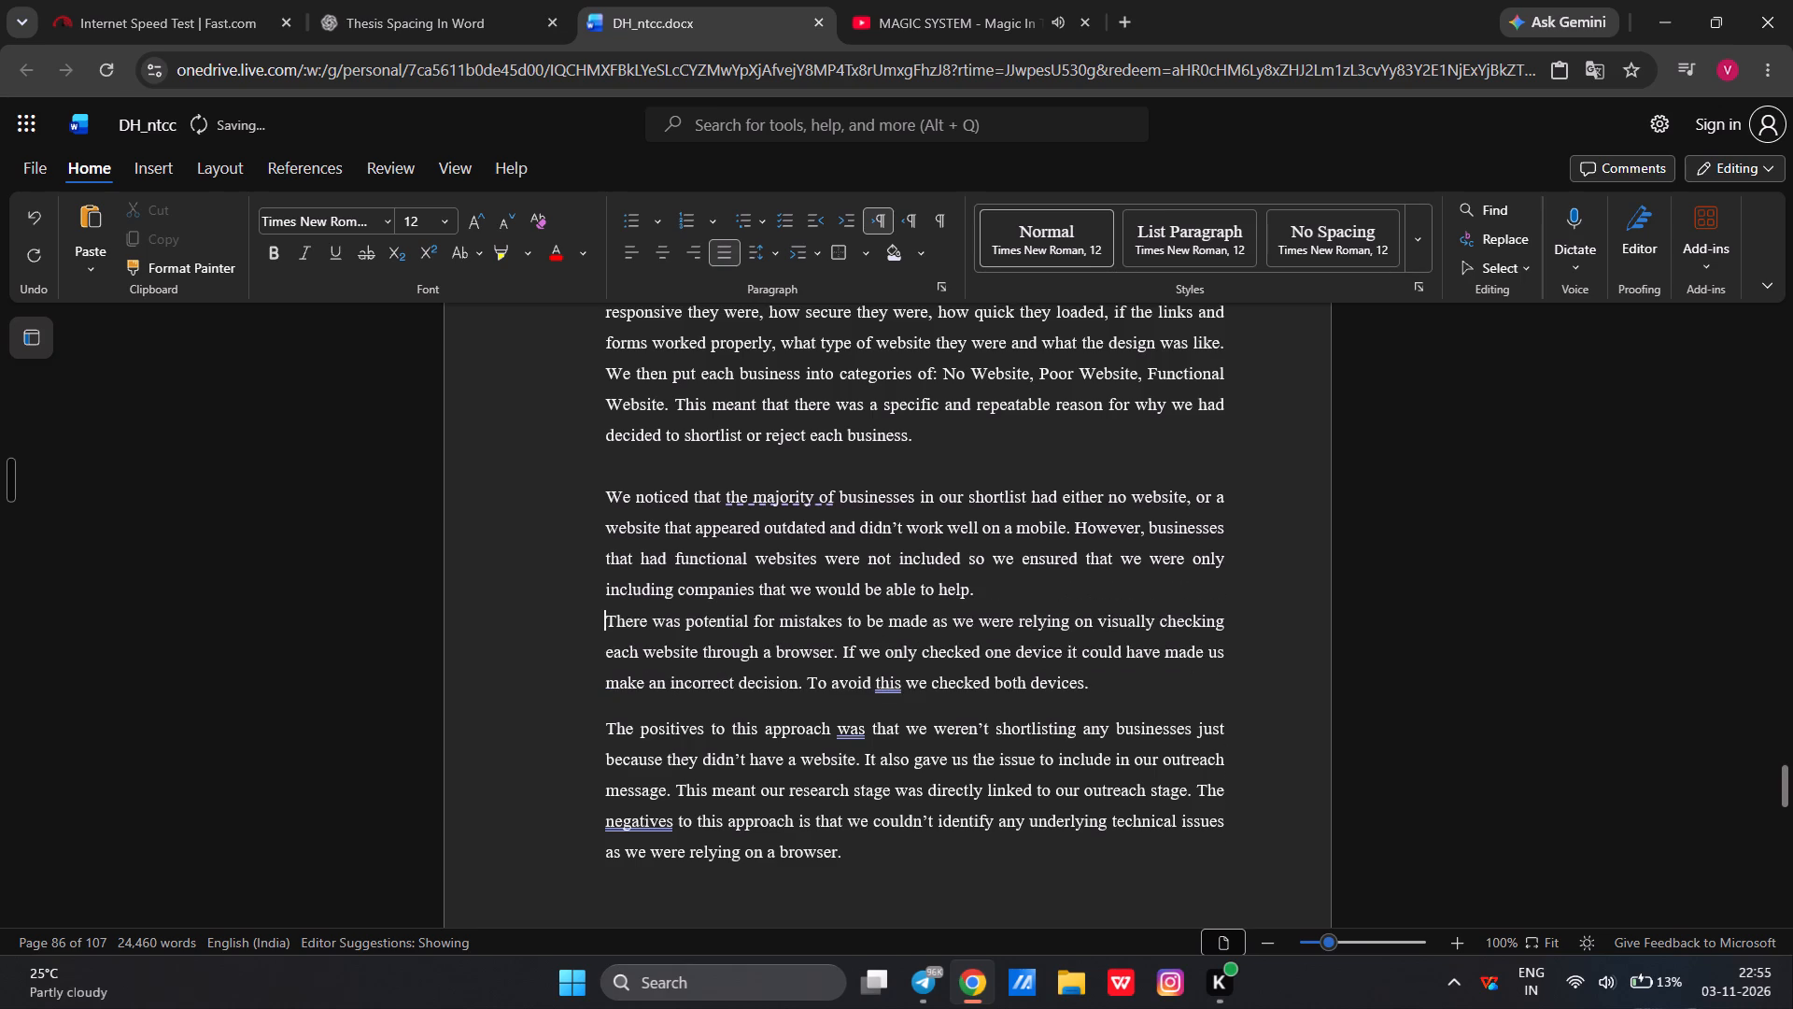
pyautogui.press('Return')
pyautogui.click(592, 758)
pyautogui.press('BackSpace')
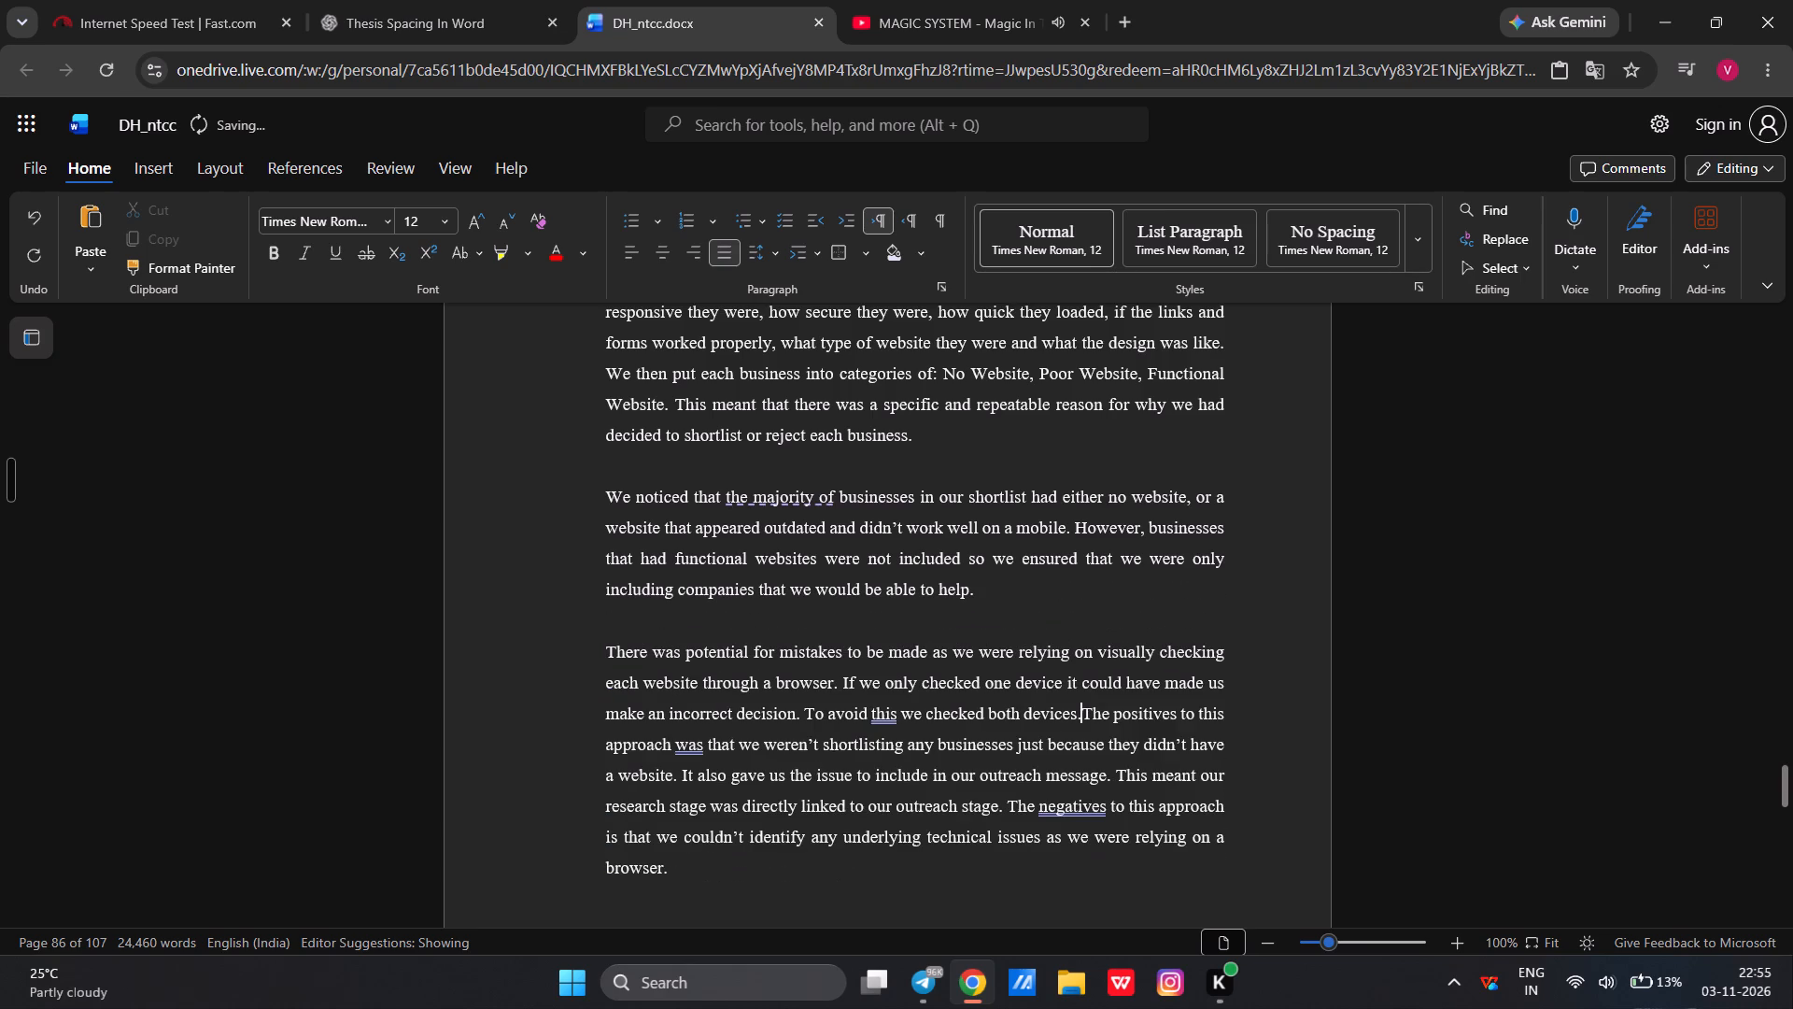
pyautogui.press('Return')
pyautogui.press('Return')
# Insert a blank line before the paragraph starting "There was an obvious pattern" in section 5.3.6.
pyautogui.scroll(-1, 591, 758)
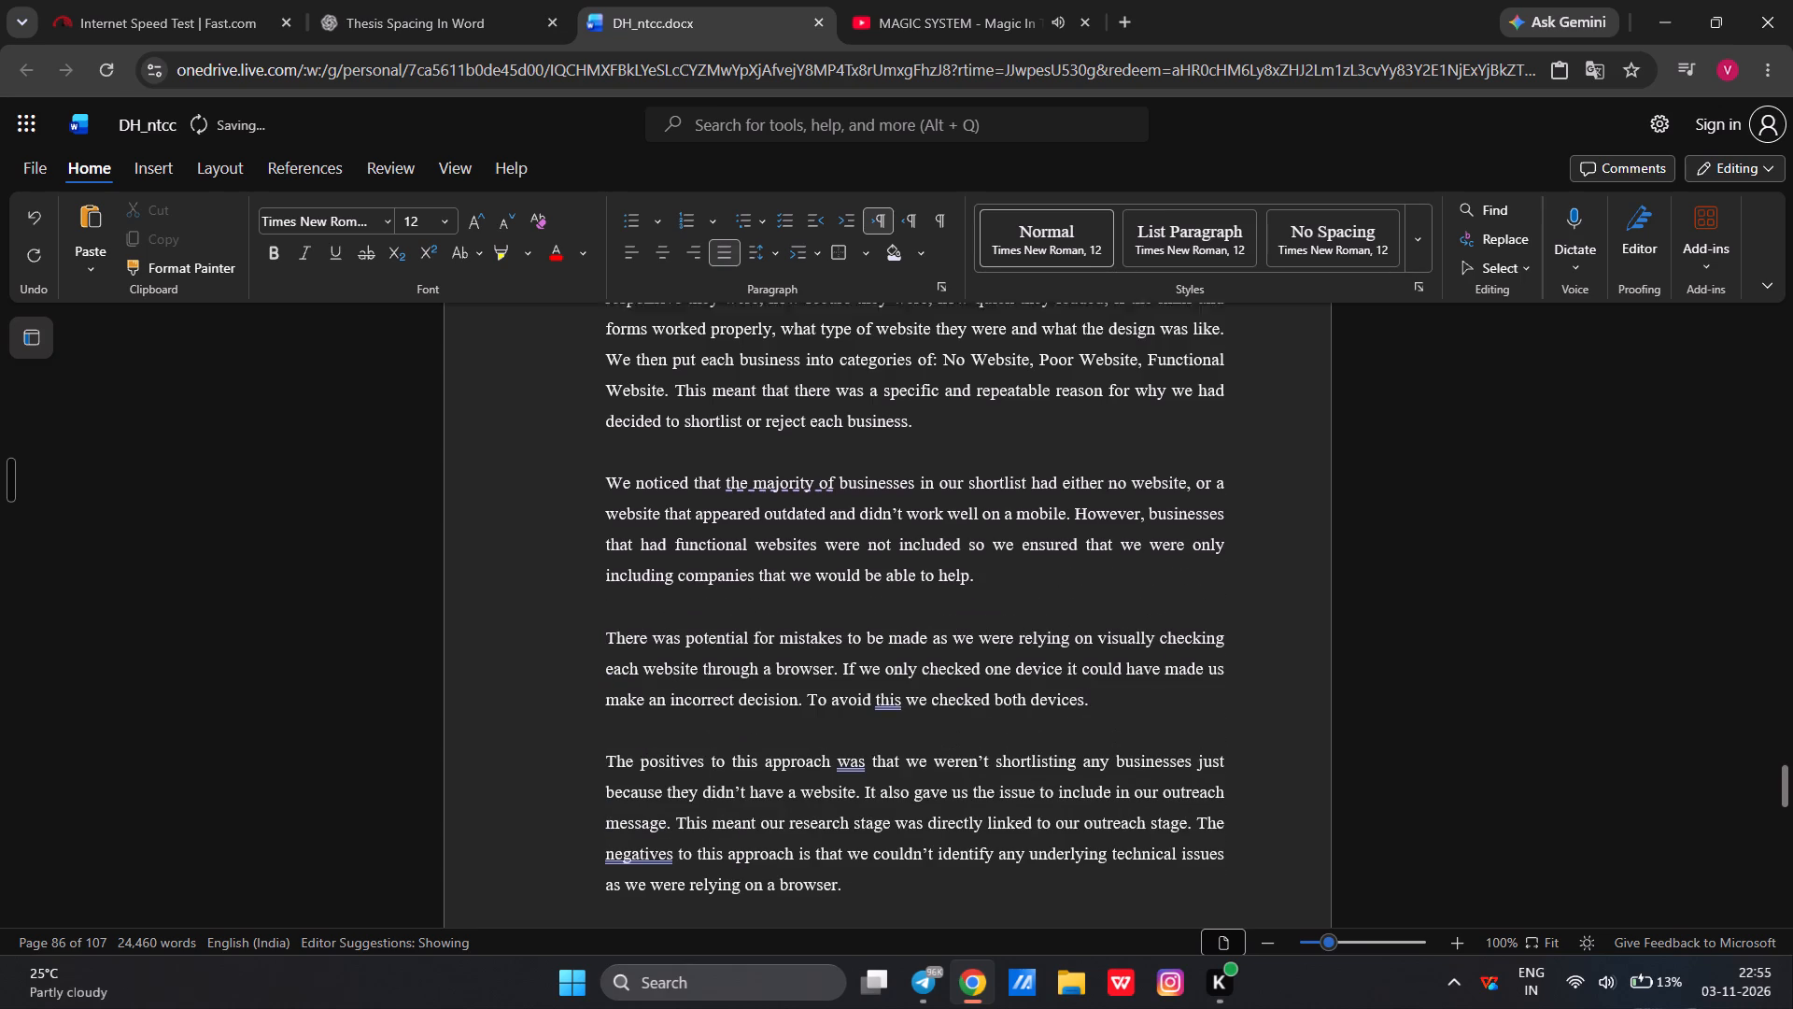
pyautogui.scroll(-9, 591, 758)
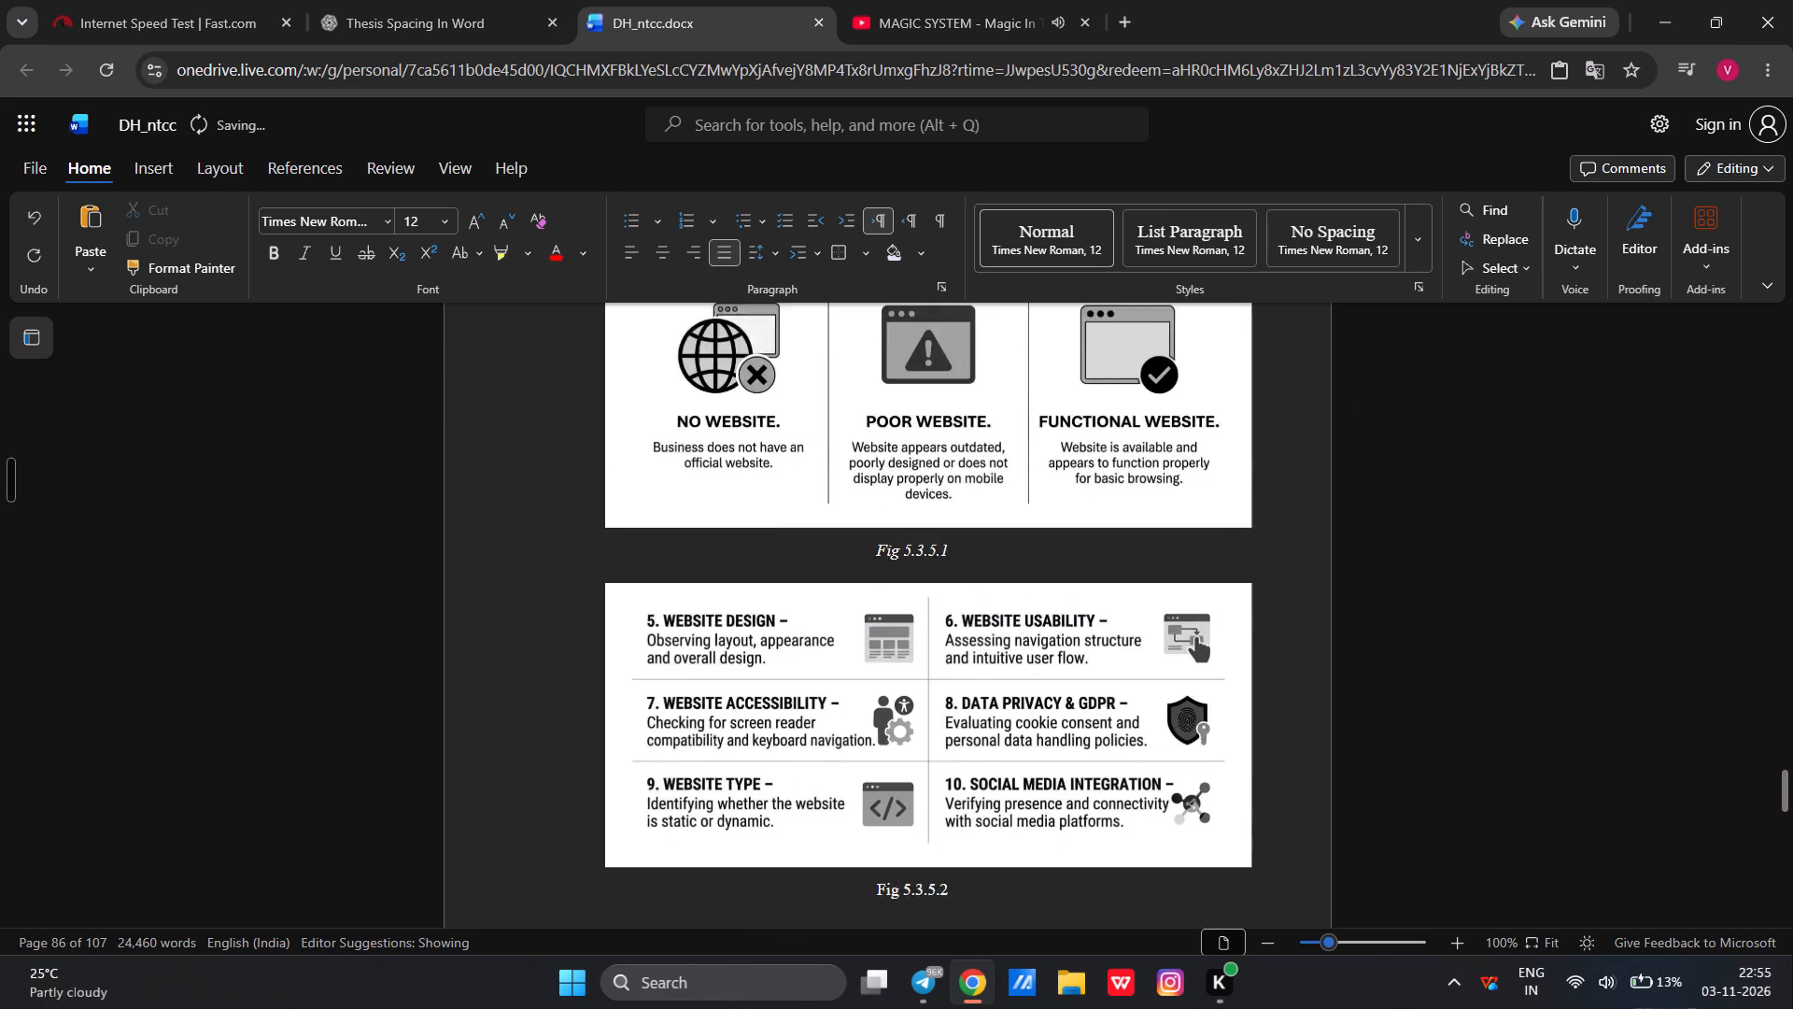
pyautogui.scroll(-4, 605, 728)
pyautogui.click(600, 698)
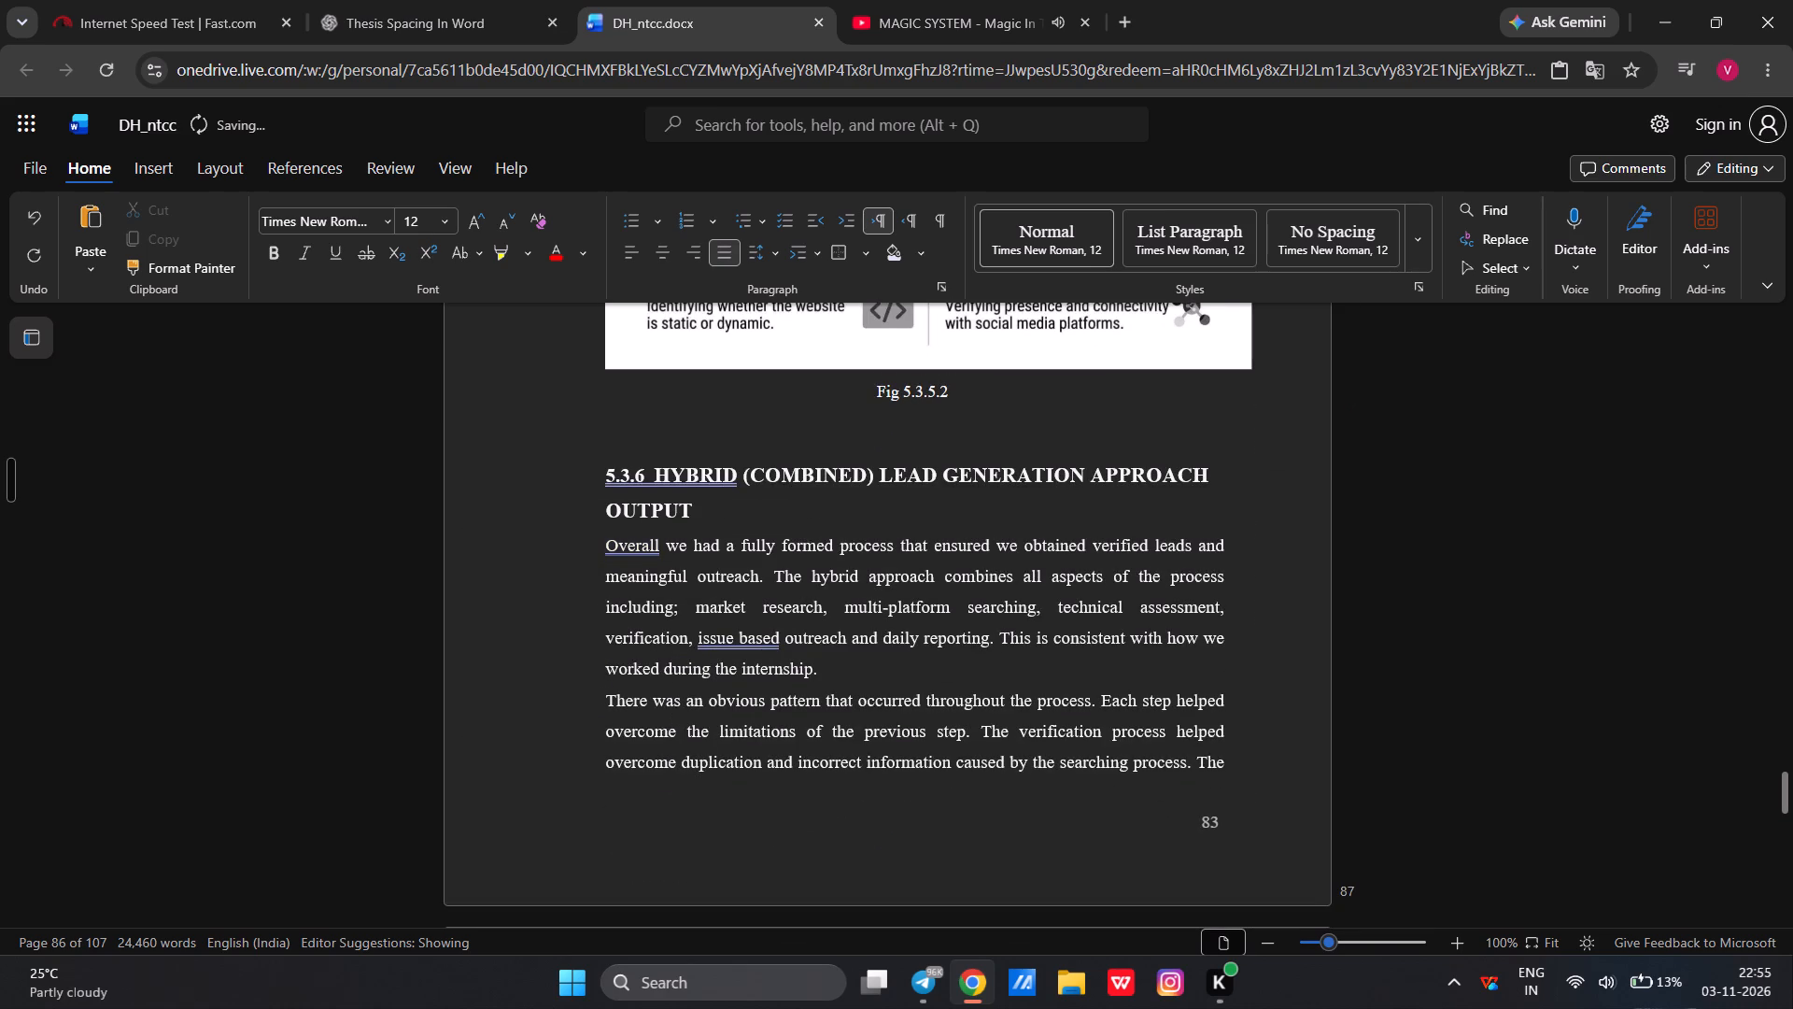
pyautogui.press('Return')
pyautogui.scroll(-3, 600, 698)
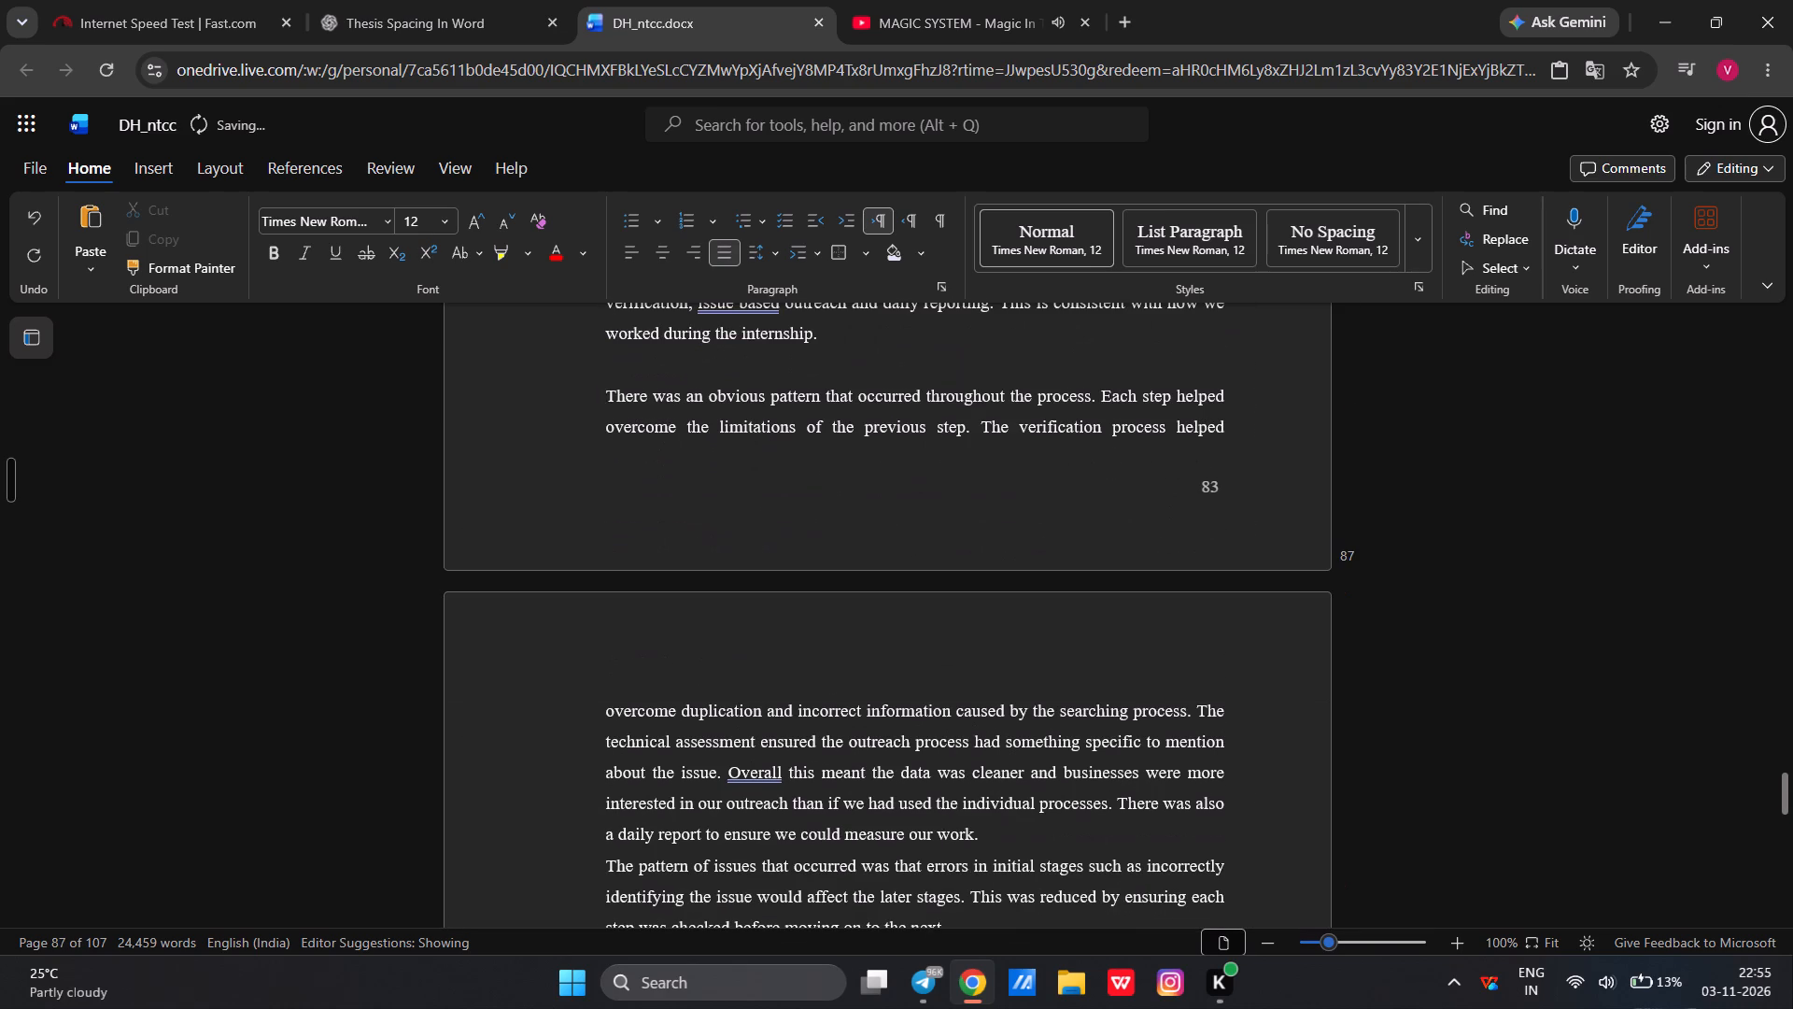
pyautogui.scroll(-3, 598, 703)
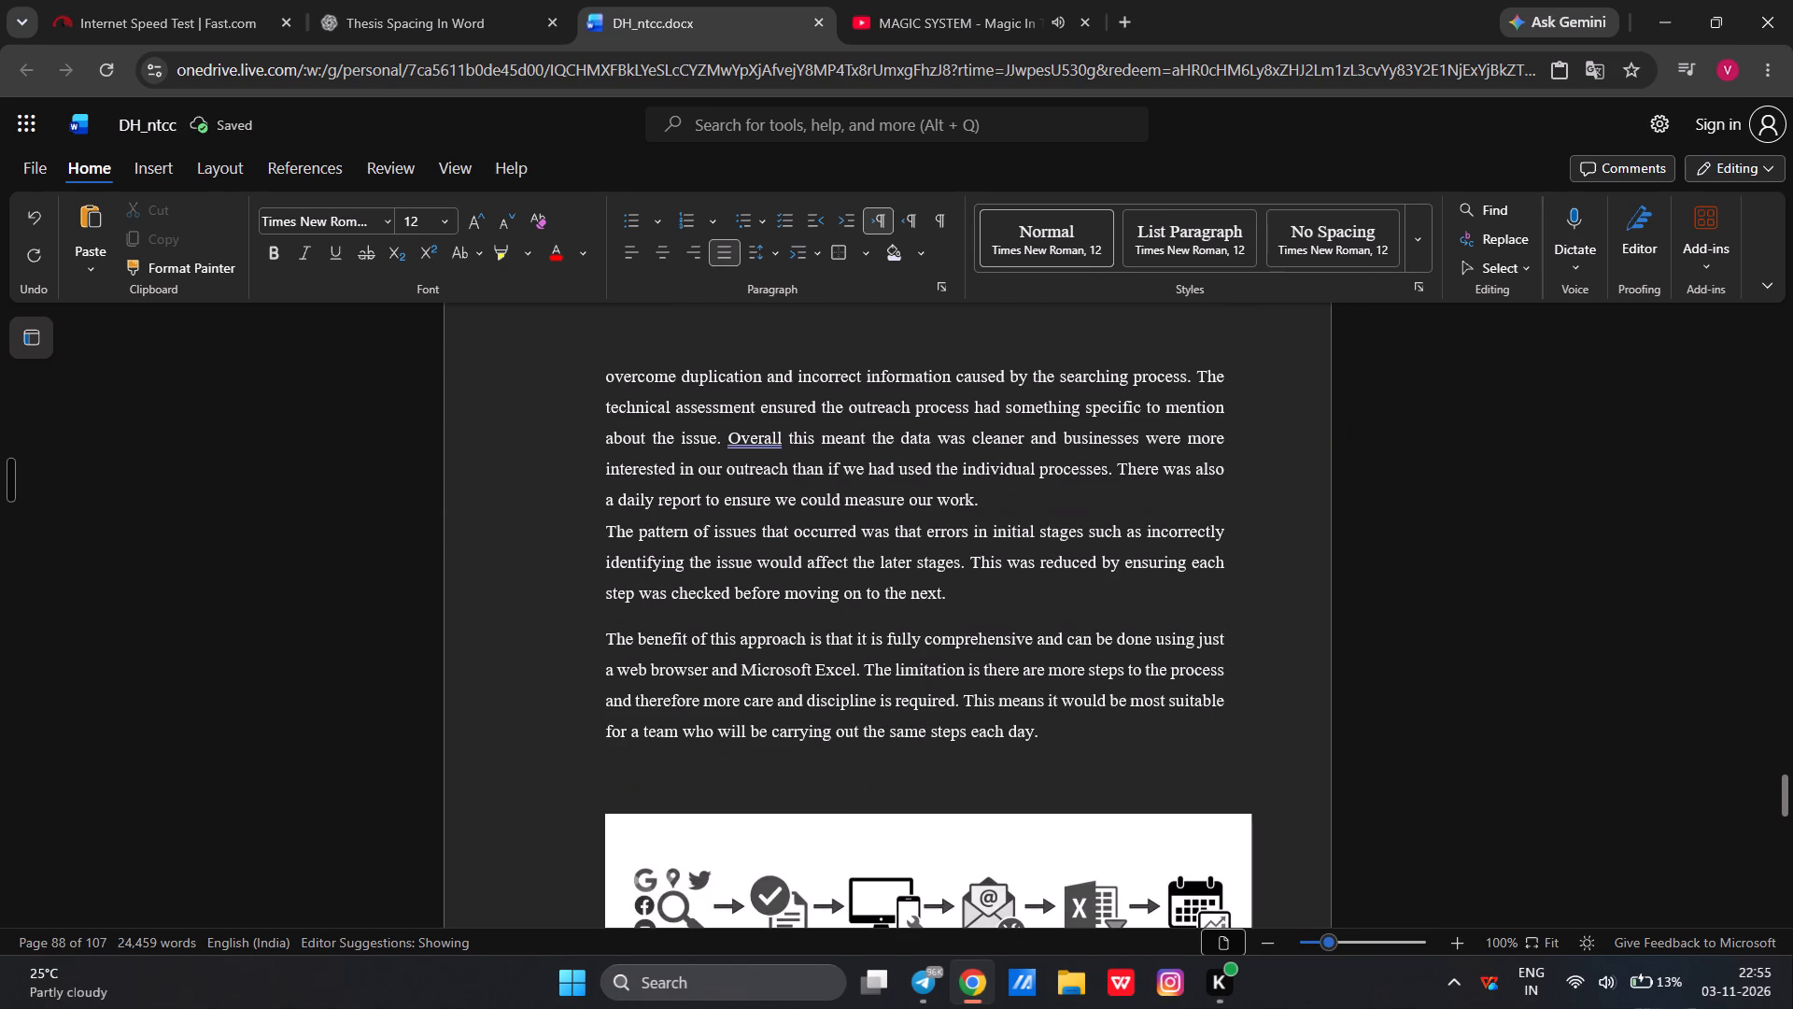
pyautogui.click(593, 531)
pyautogui.press('Return')
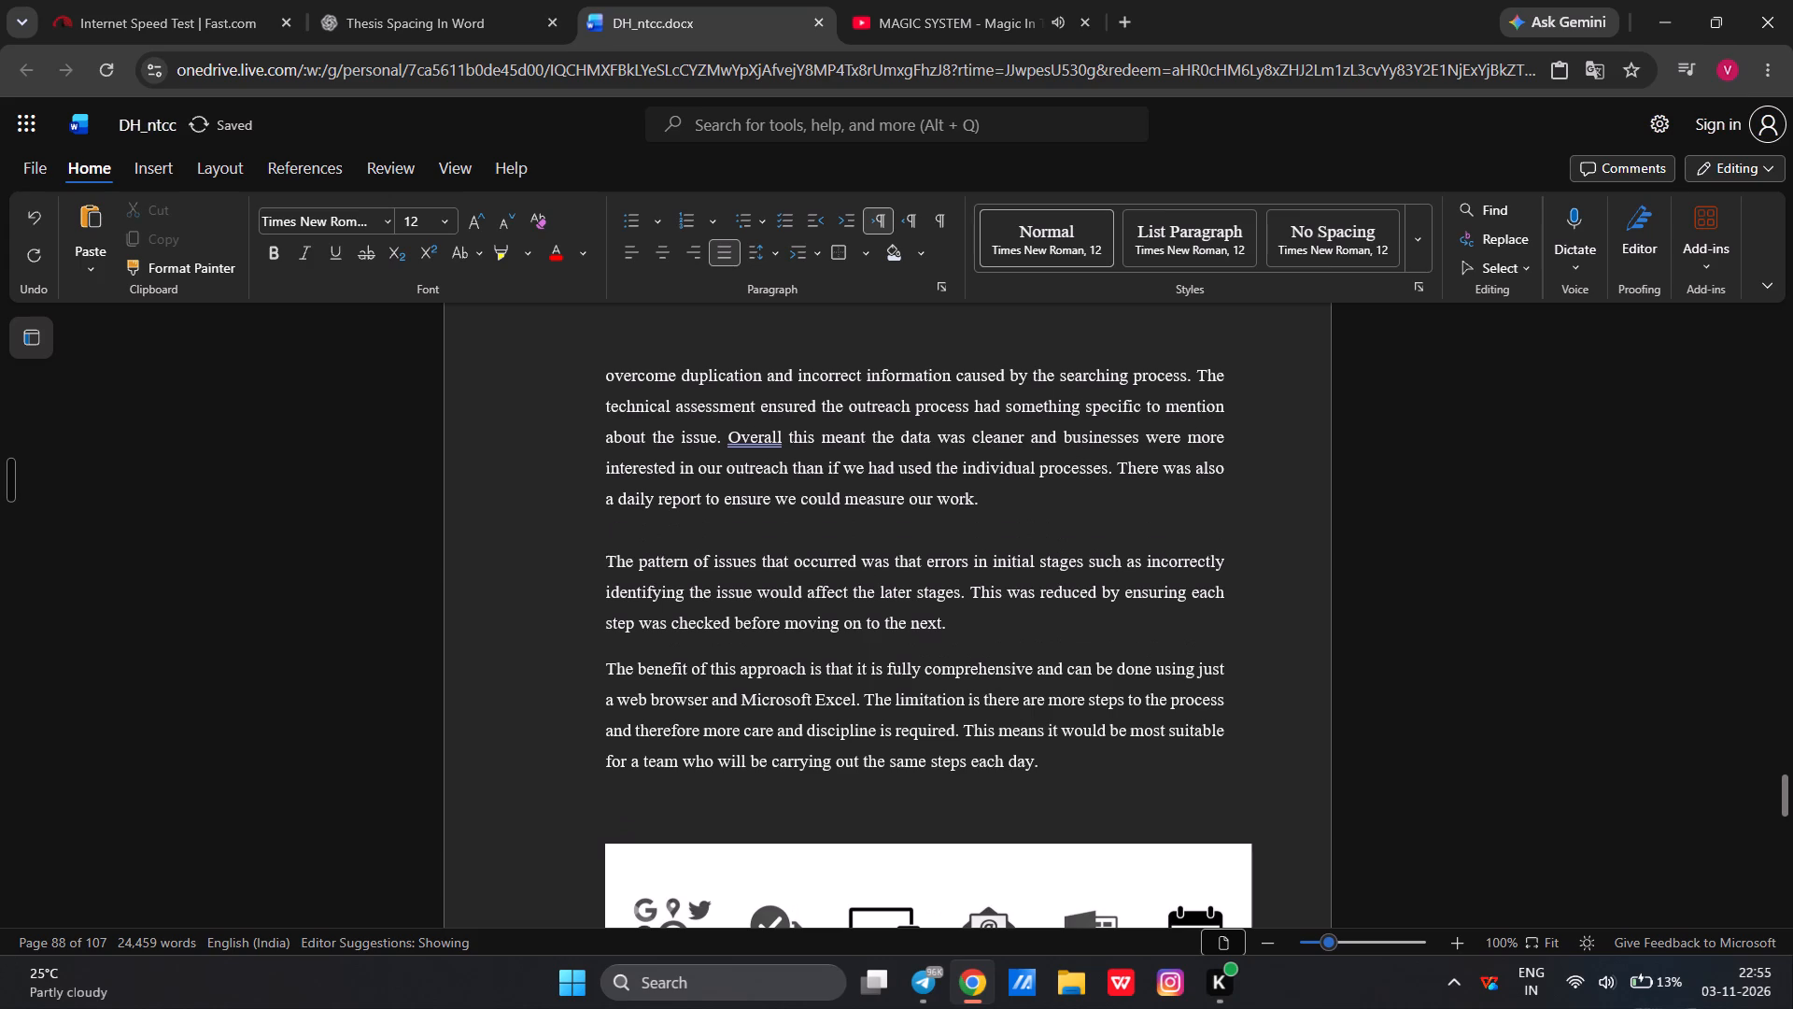
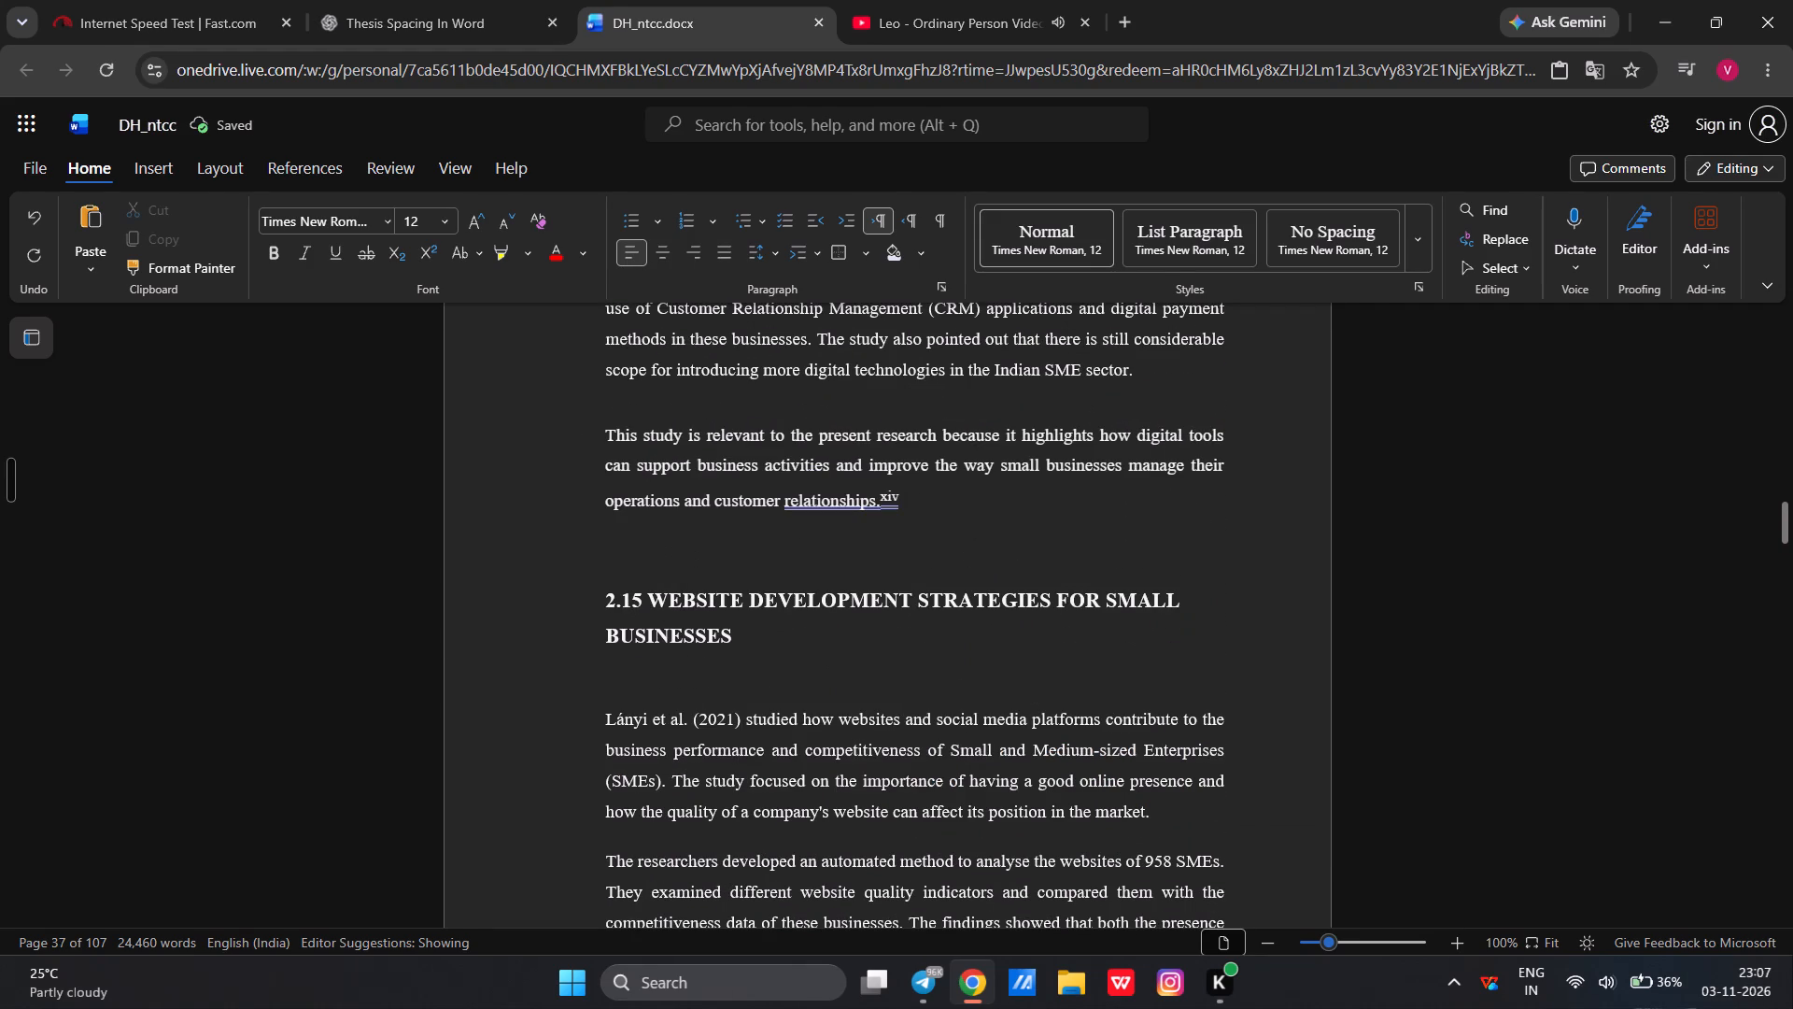
pyautogui.click(593, 718)
pyautogui.press('BackSpace')
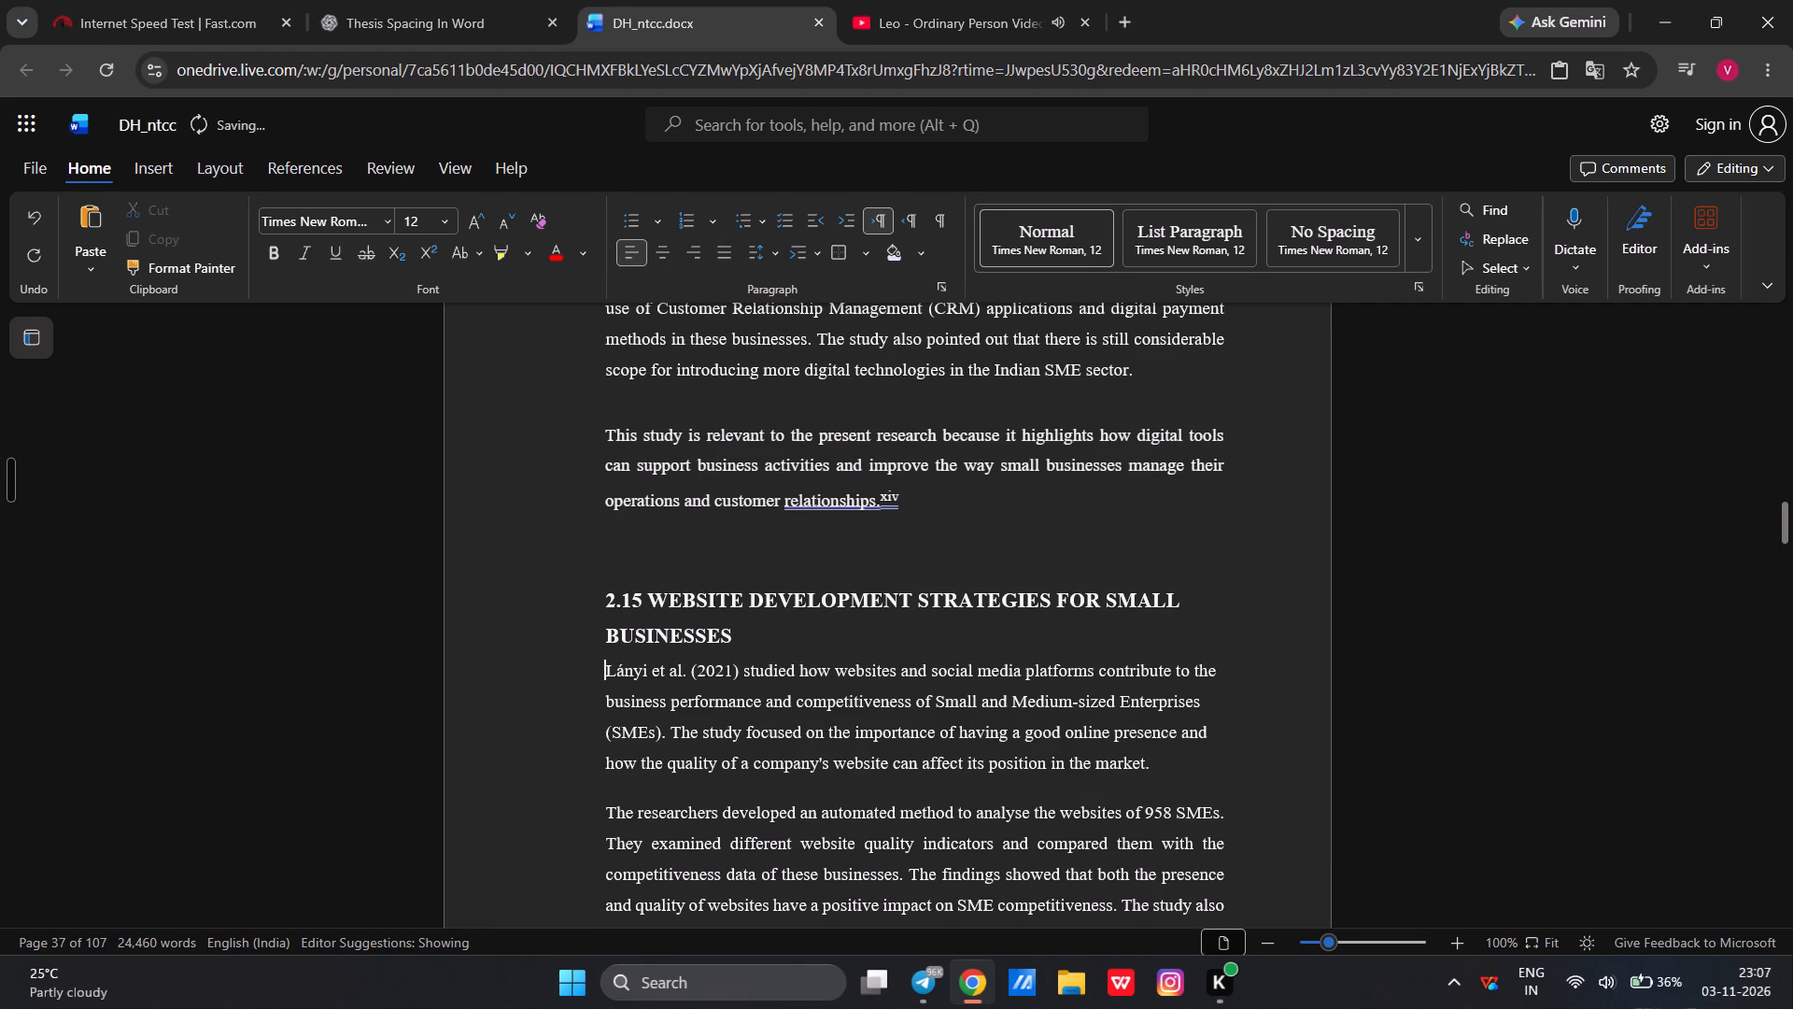
# Examine the paragraph spacing and heading formatting in the sections from 2.15 back to 2.10.
pyautogui.scroll(-1, 600, 718)
pyautogui.scroll(7, 600, 718)
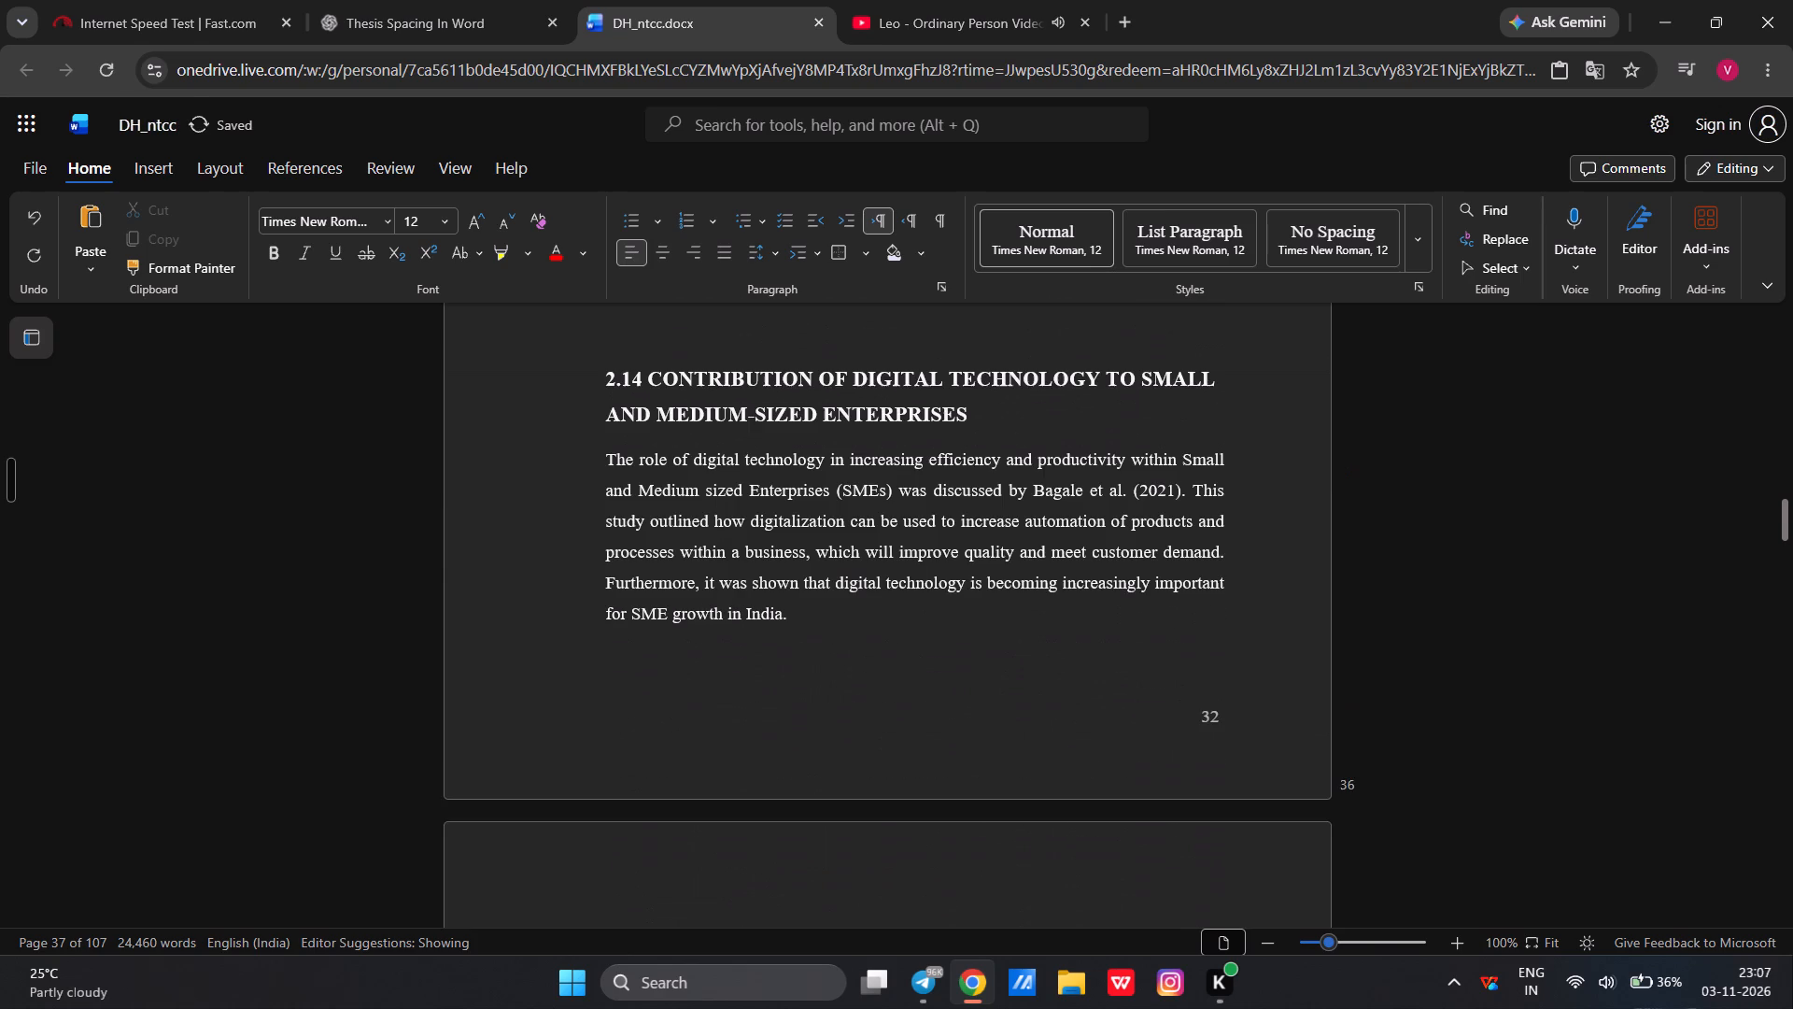
pyautogui.scroll(8, 600, 718)
pyautogui.scroll(-7, 600, 718)
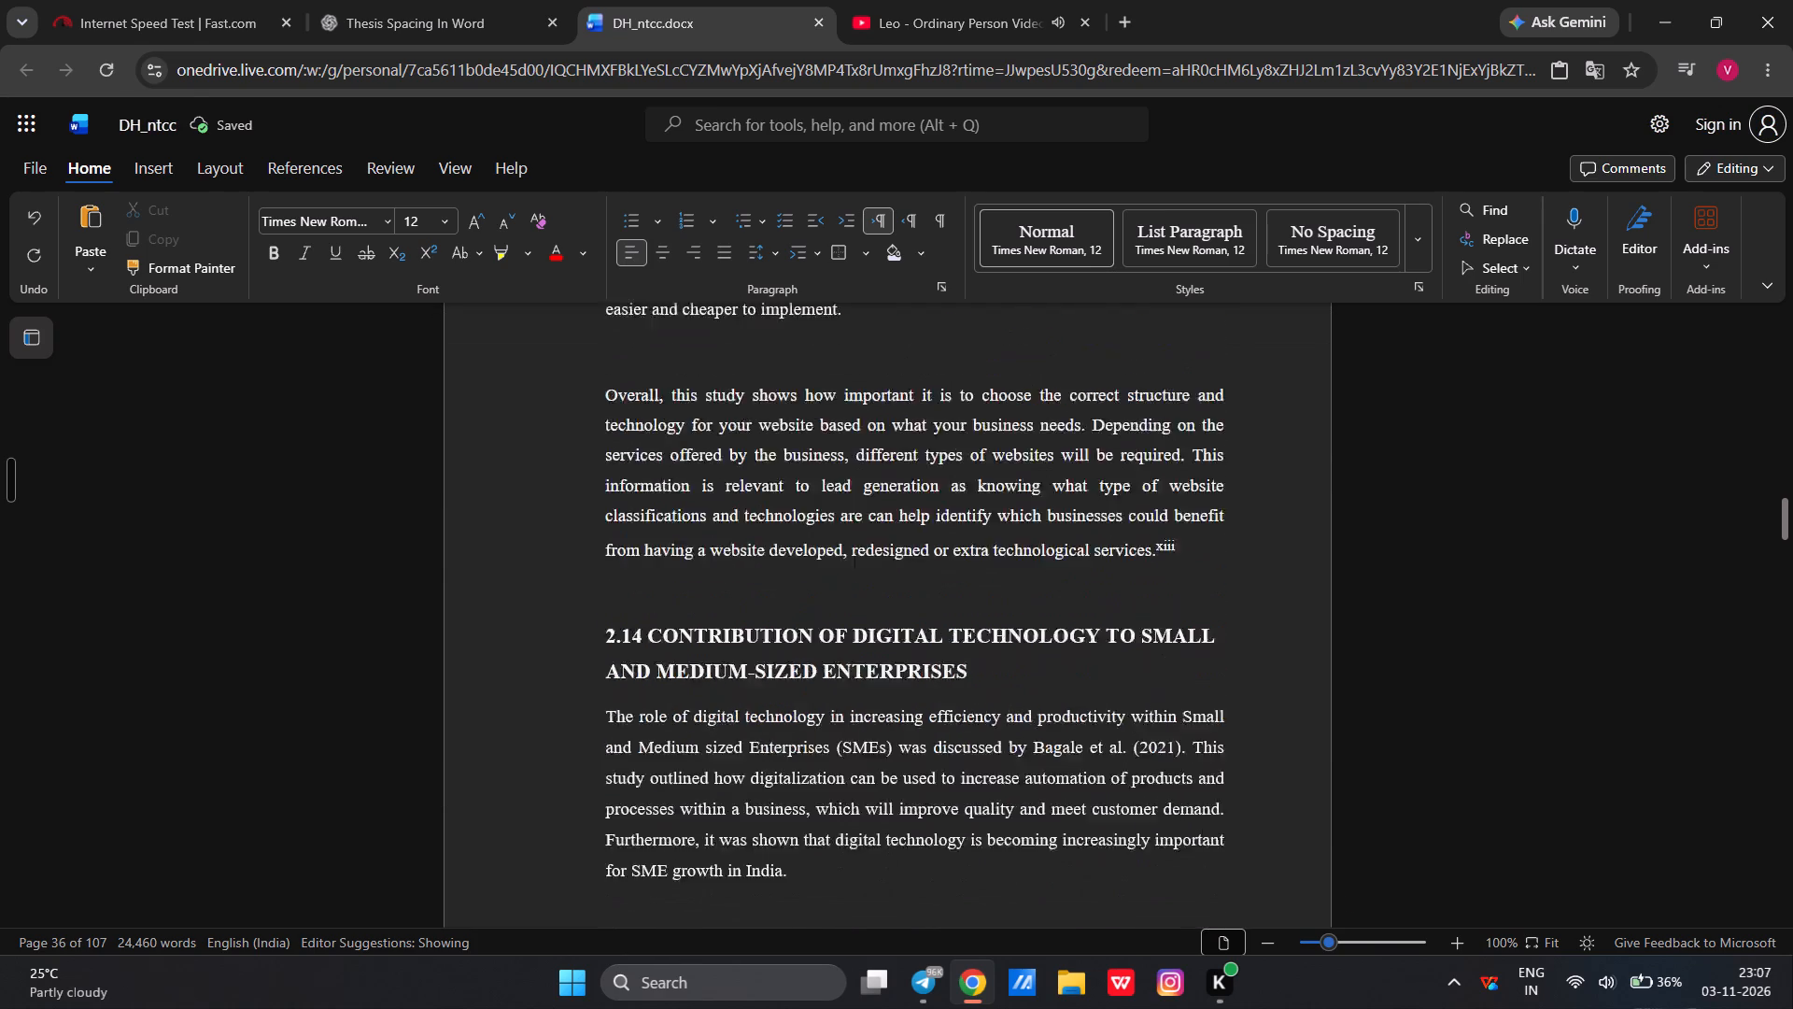
pyautogui.scroll(3, 574, 597)
pyautogui.scroll(-2, 575, 599)
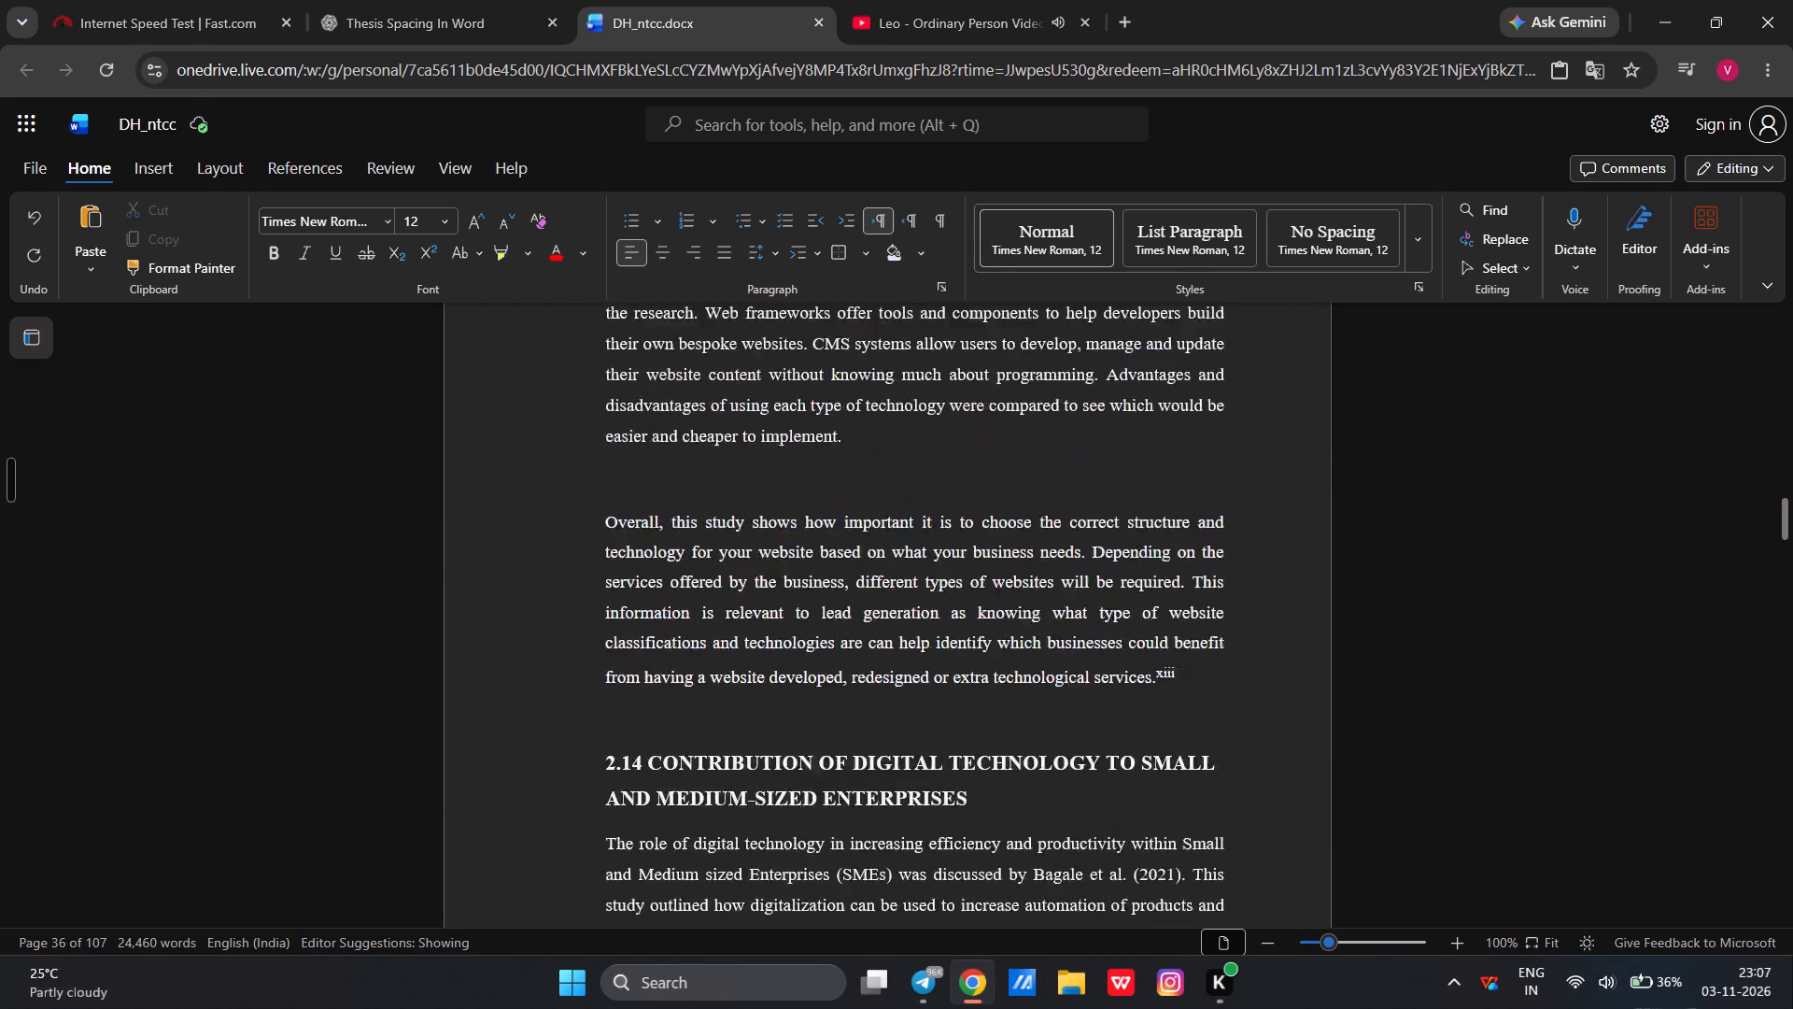
pyautogui.scroll(15, 575, 599)
pyautogui.scroll(-3, 575, 599)
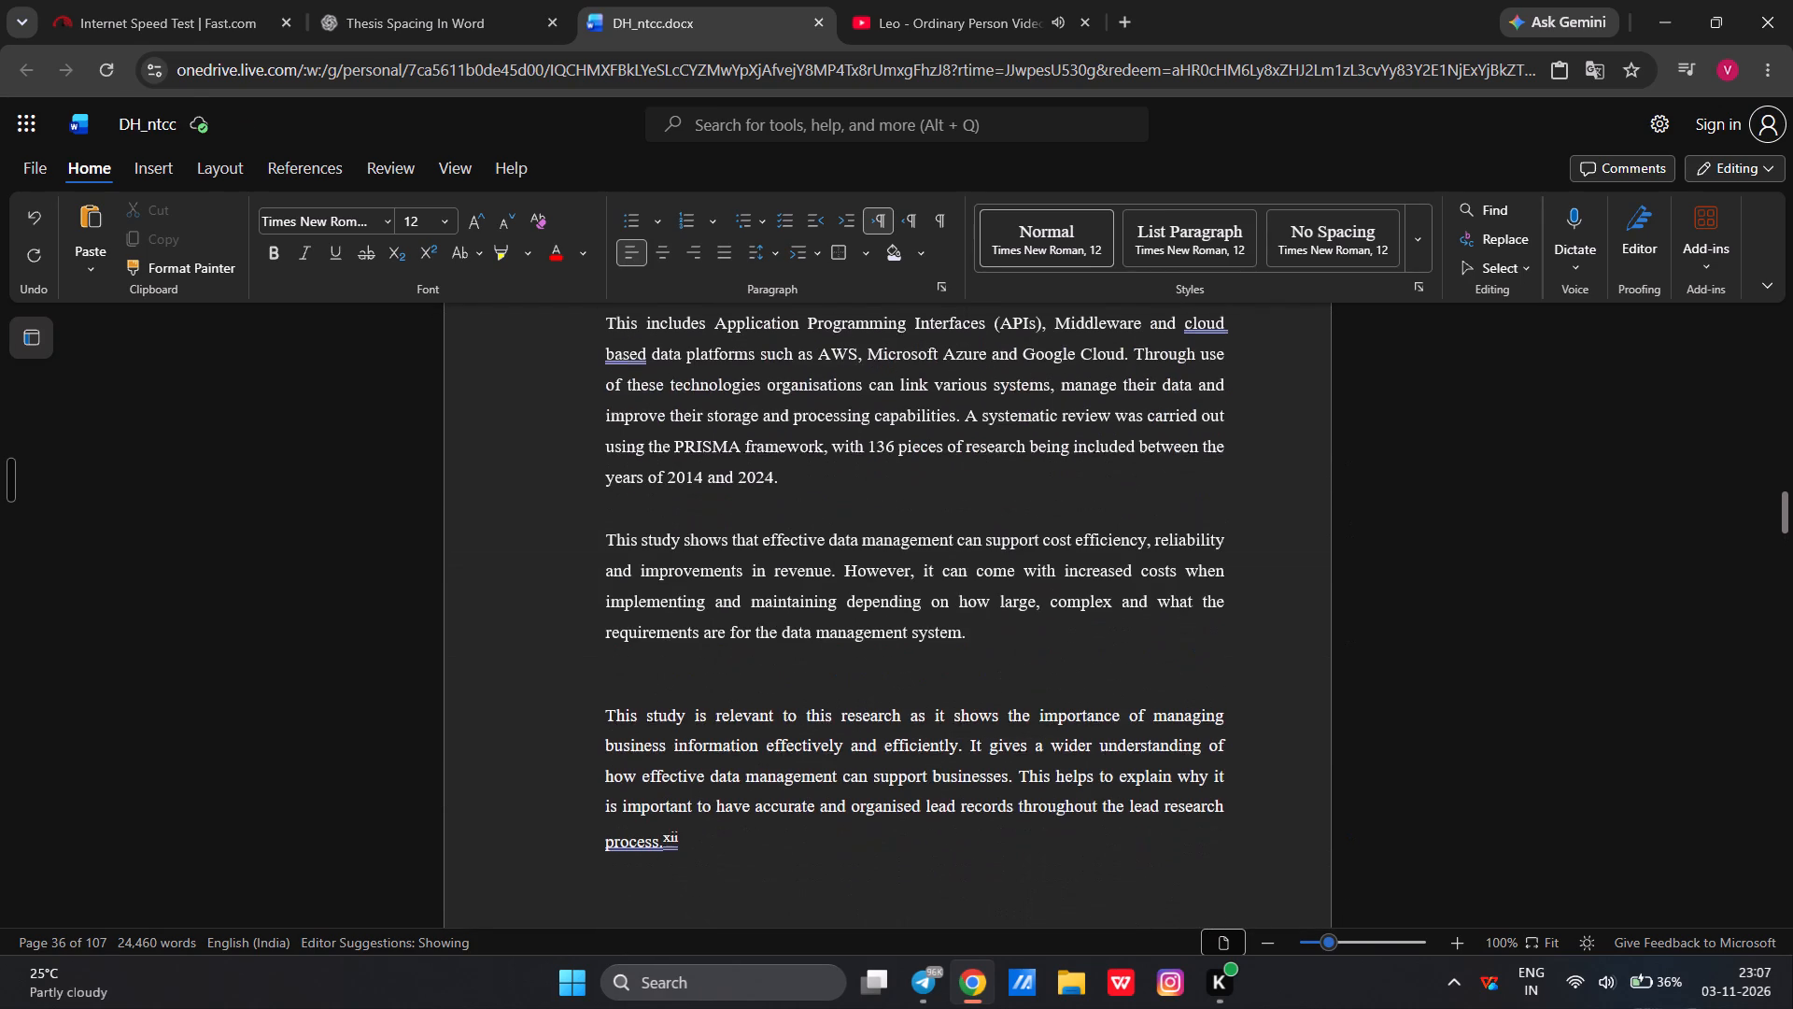
pyautogui.scroll(-5, 575, 599)
pyautogui.scroll(13, 575, 599)
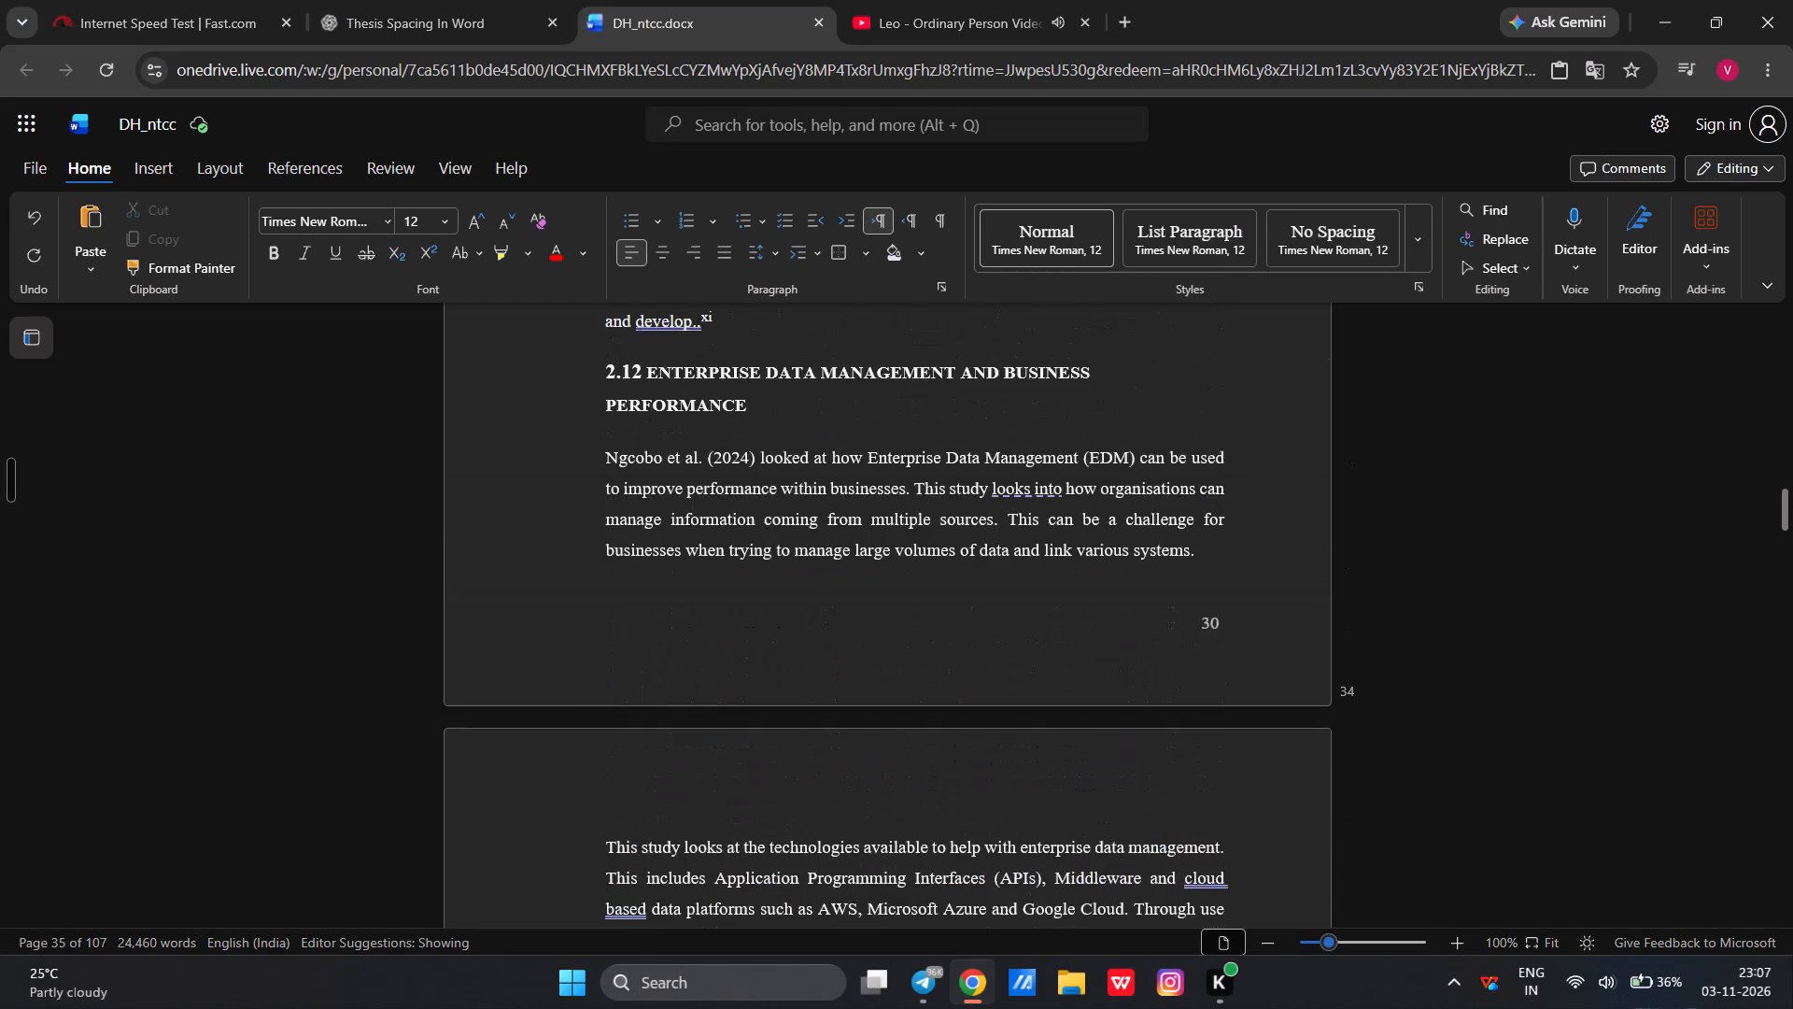
pyautogui.scroll(10, 575, 599)
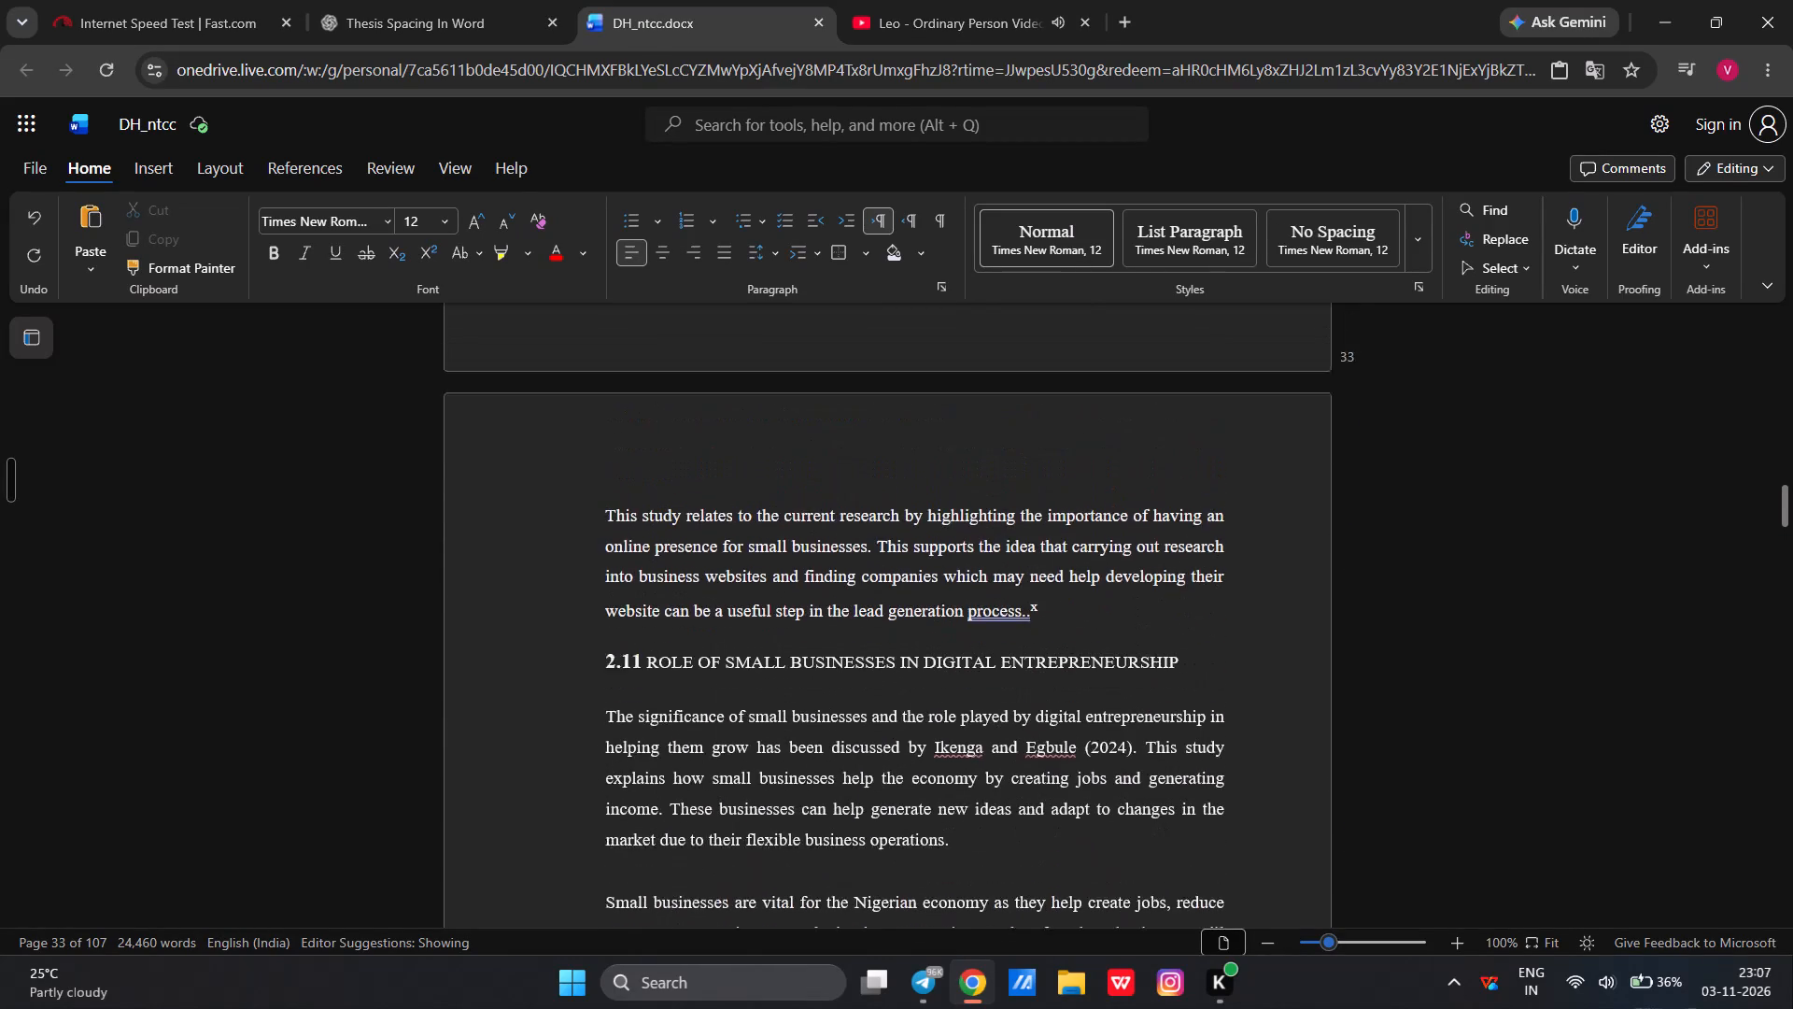
pyautogui.scroll(4, 805, 752)
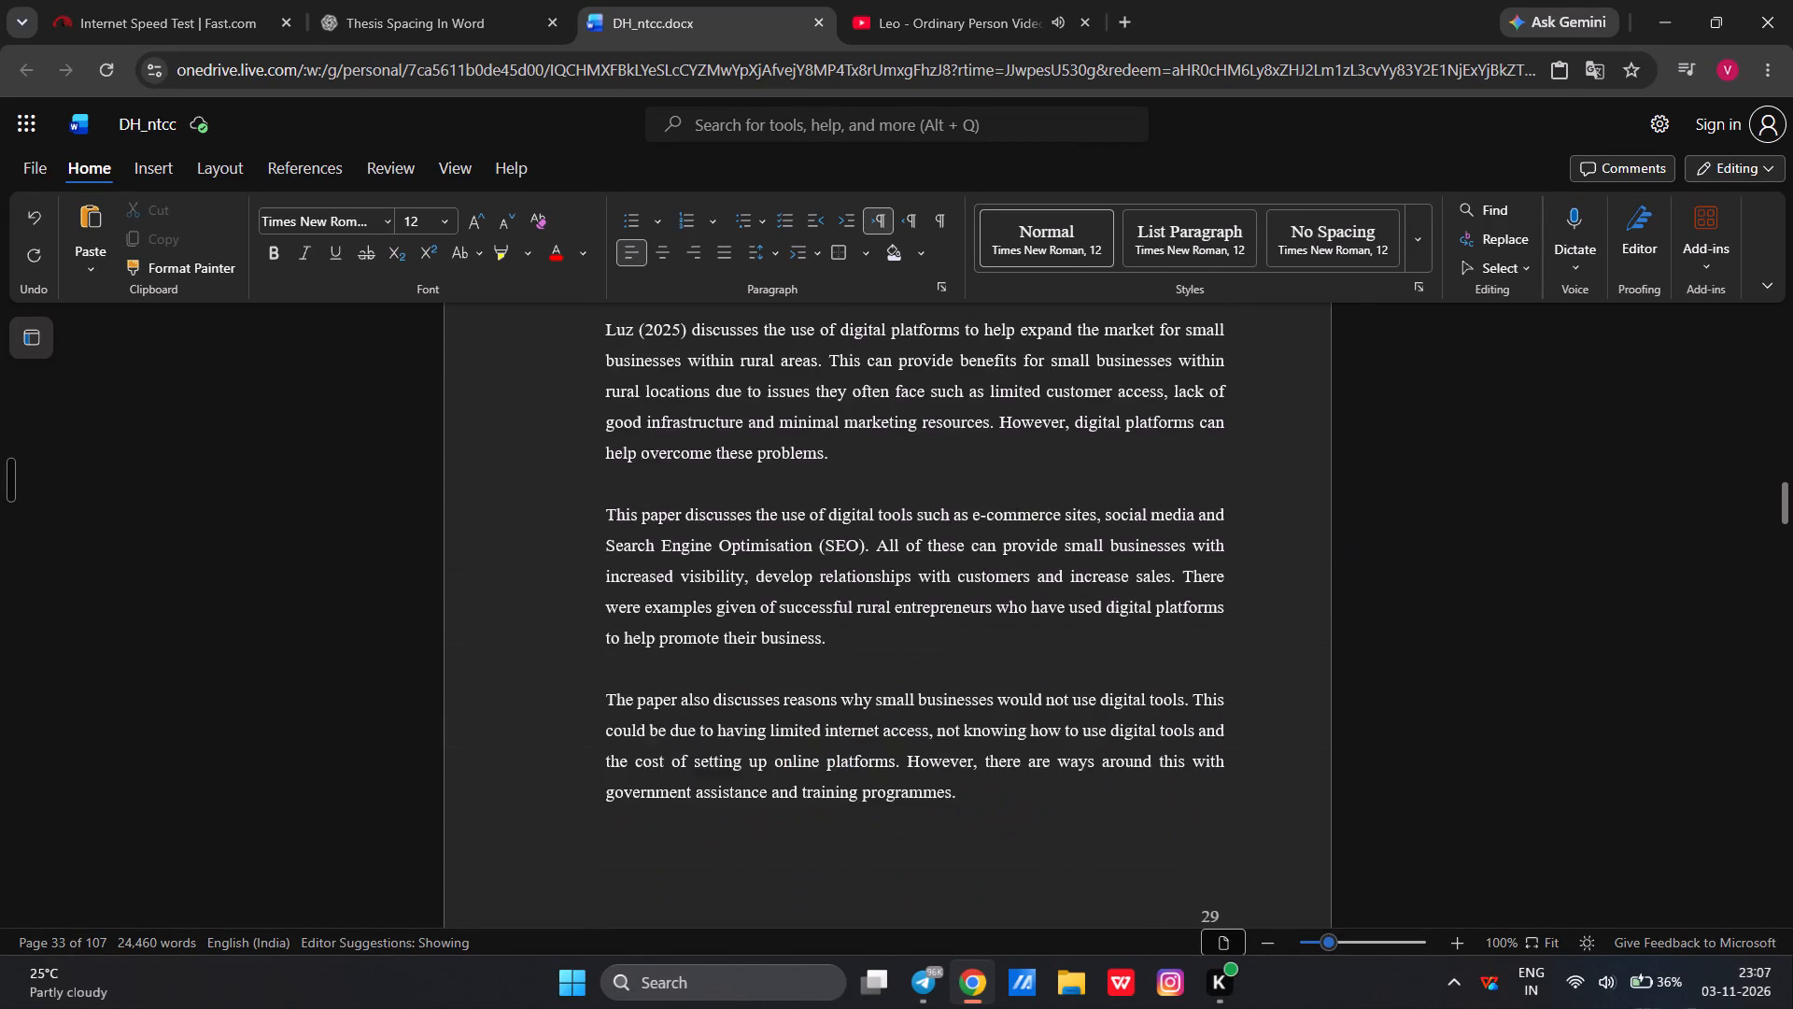
pyautogui.scroll(4, 805, 751)
pyautogui.scroll(-2, 805, 751)
pyautogui.click(730, 476)
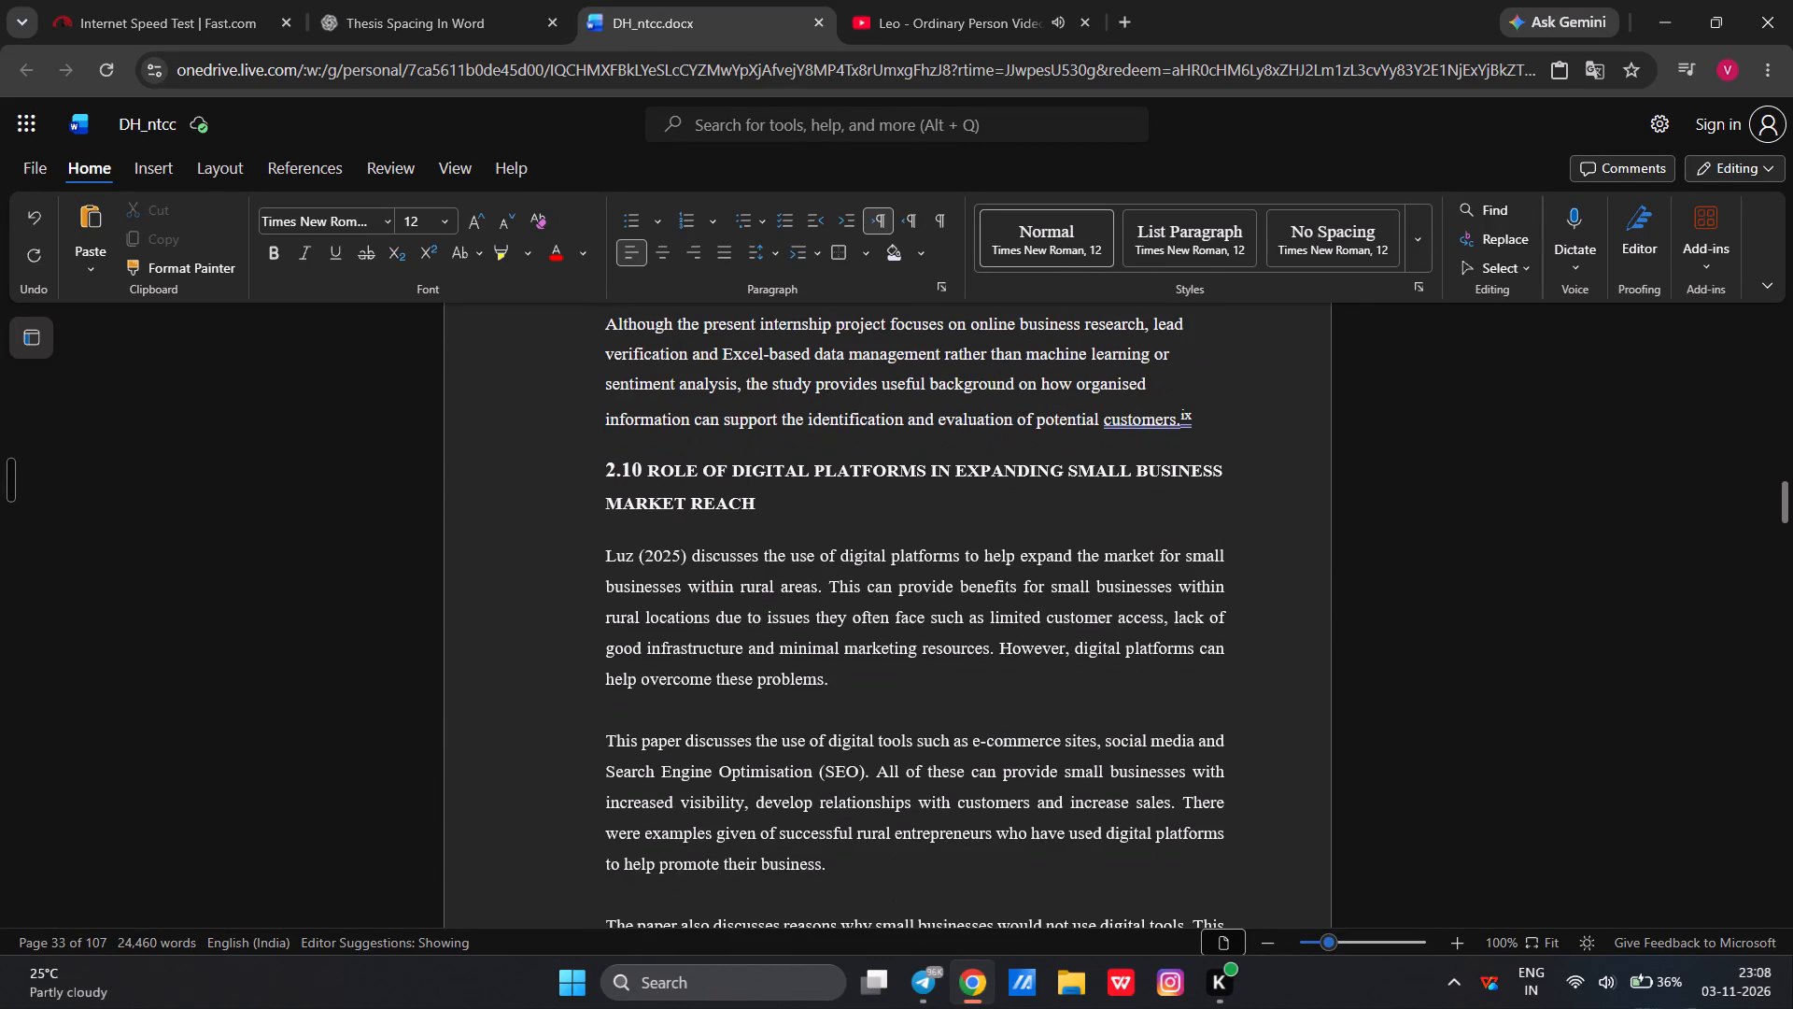
# Make the whole section 2.11 heading "ROLE OF SMALL BUSINESSES IN DIGITAL ENTREPRENEURSHIP" bold, including its number.
pyautogui.scroll(-6, 730, 590)
pyautogui.scroll(-1, 718, 741)
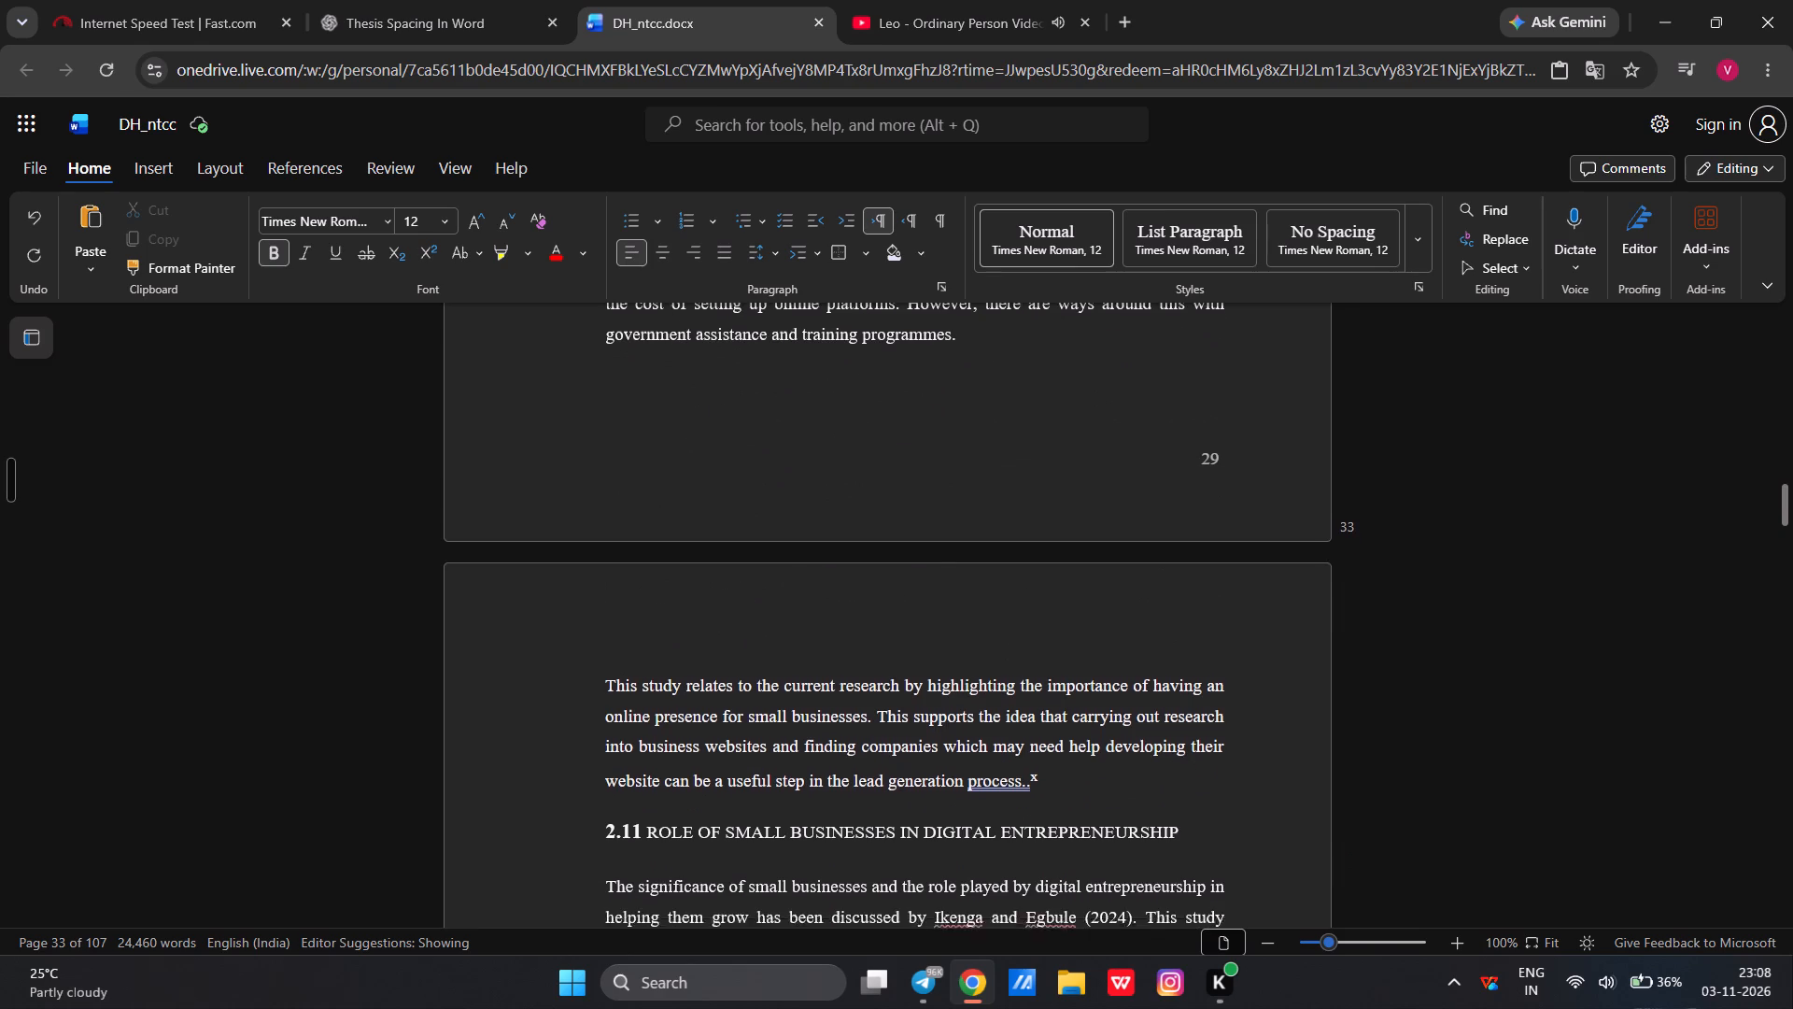
pyautogui.scroll(-1, 718, 741)
pyautogui.click(724, 620)
pyautogui.moveTo(1183, 620); pyautogui.dragTo(764, 634)
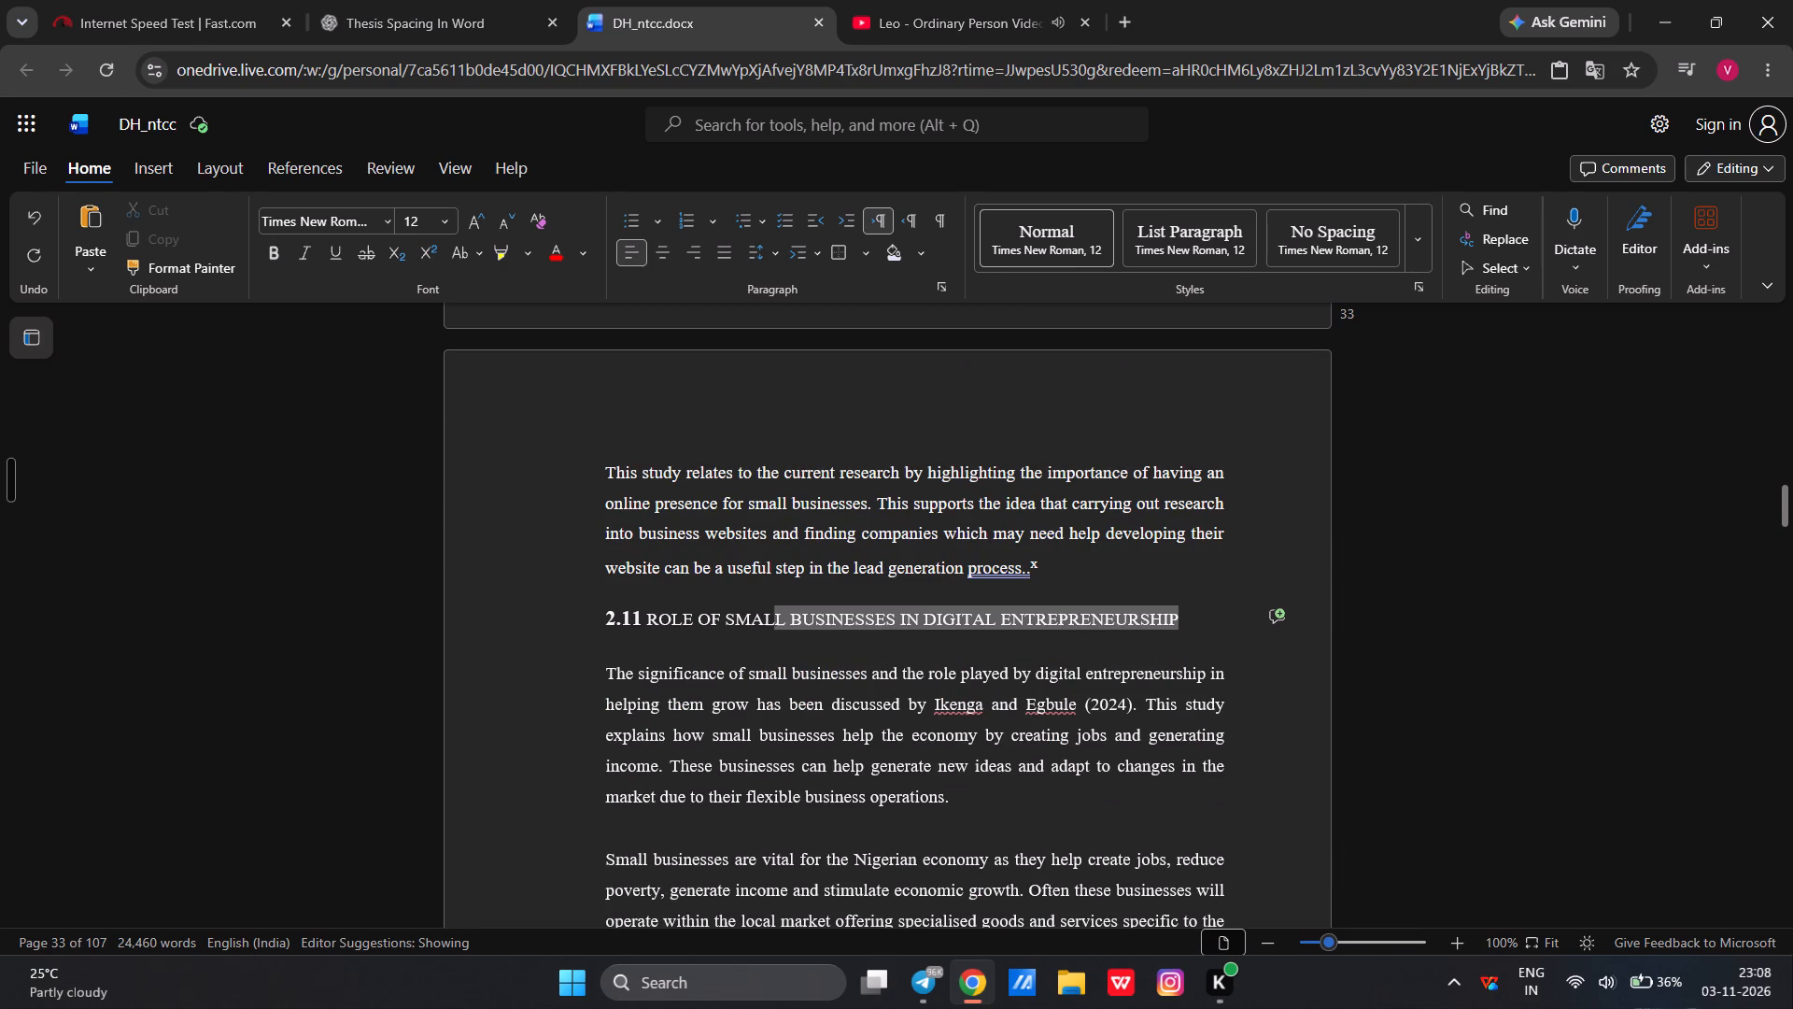
pyautogui.moveTo(764, 634); pyautogui.dragTo(598, 630)
pyautogui.click(261, 249)
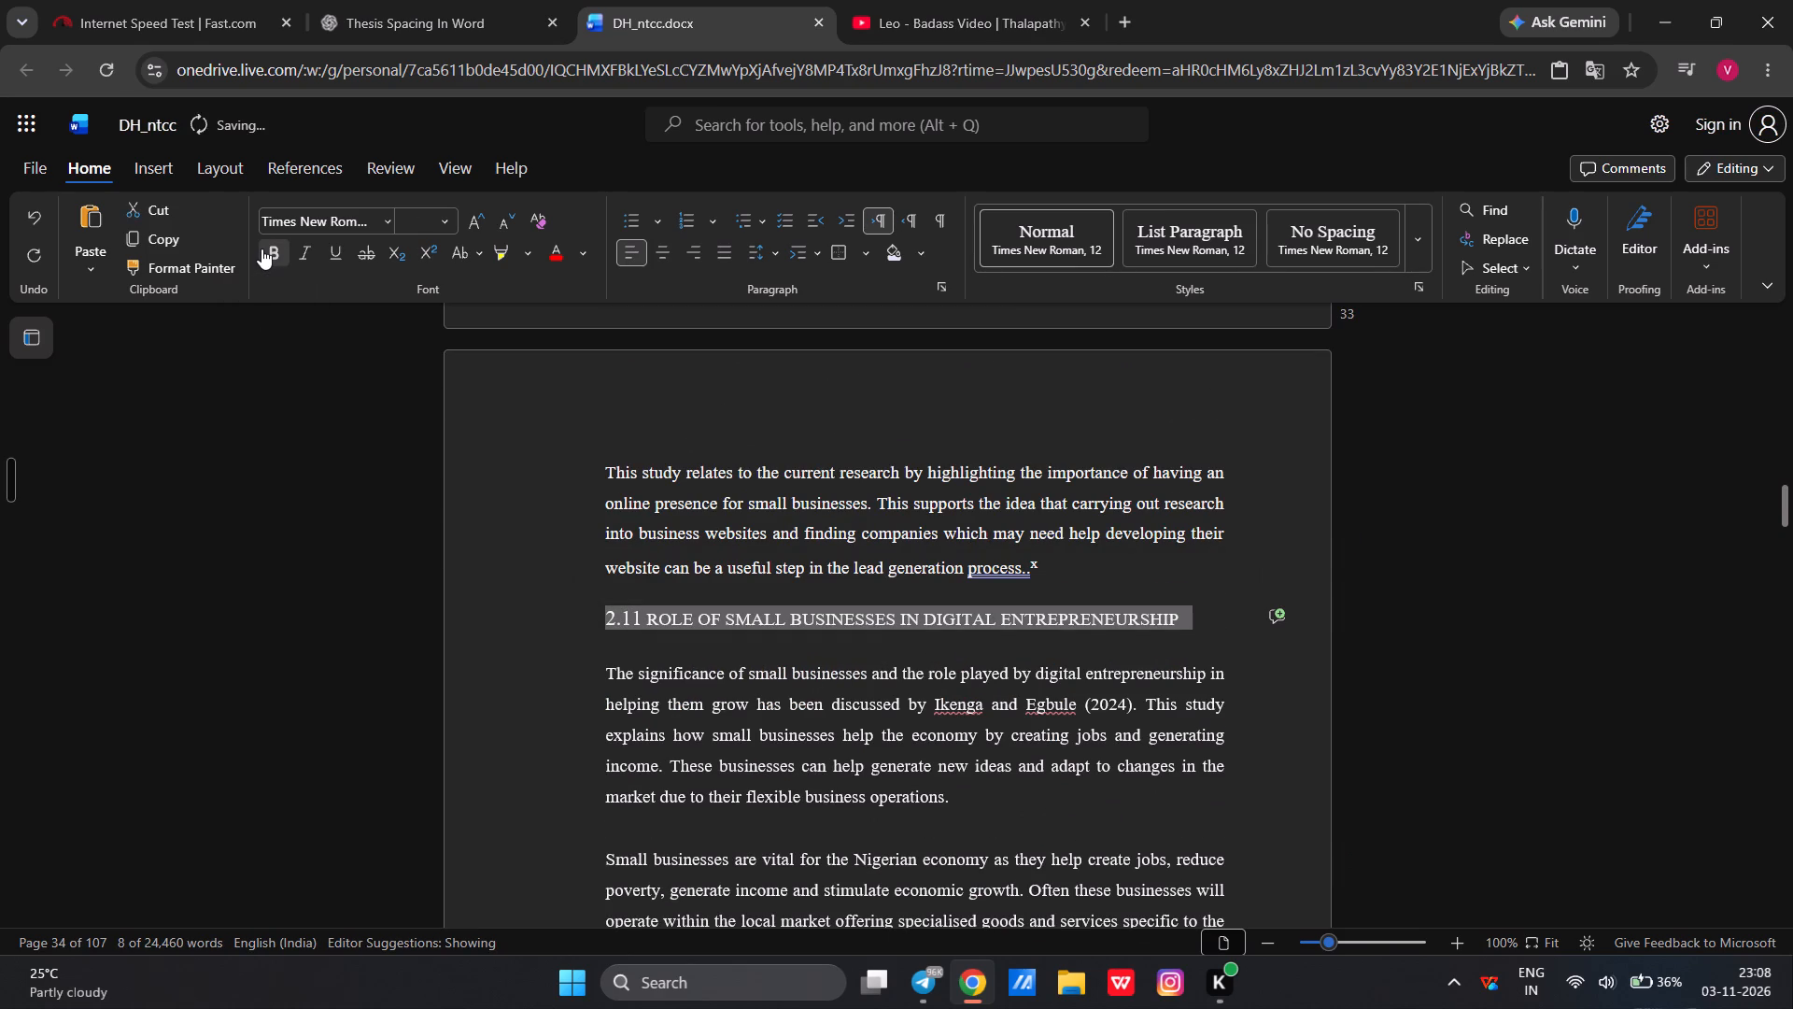
pyautogui.click(264, 249)
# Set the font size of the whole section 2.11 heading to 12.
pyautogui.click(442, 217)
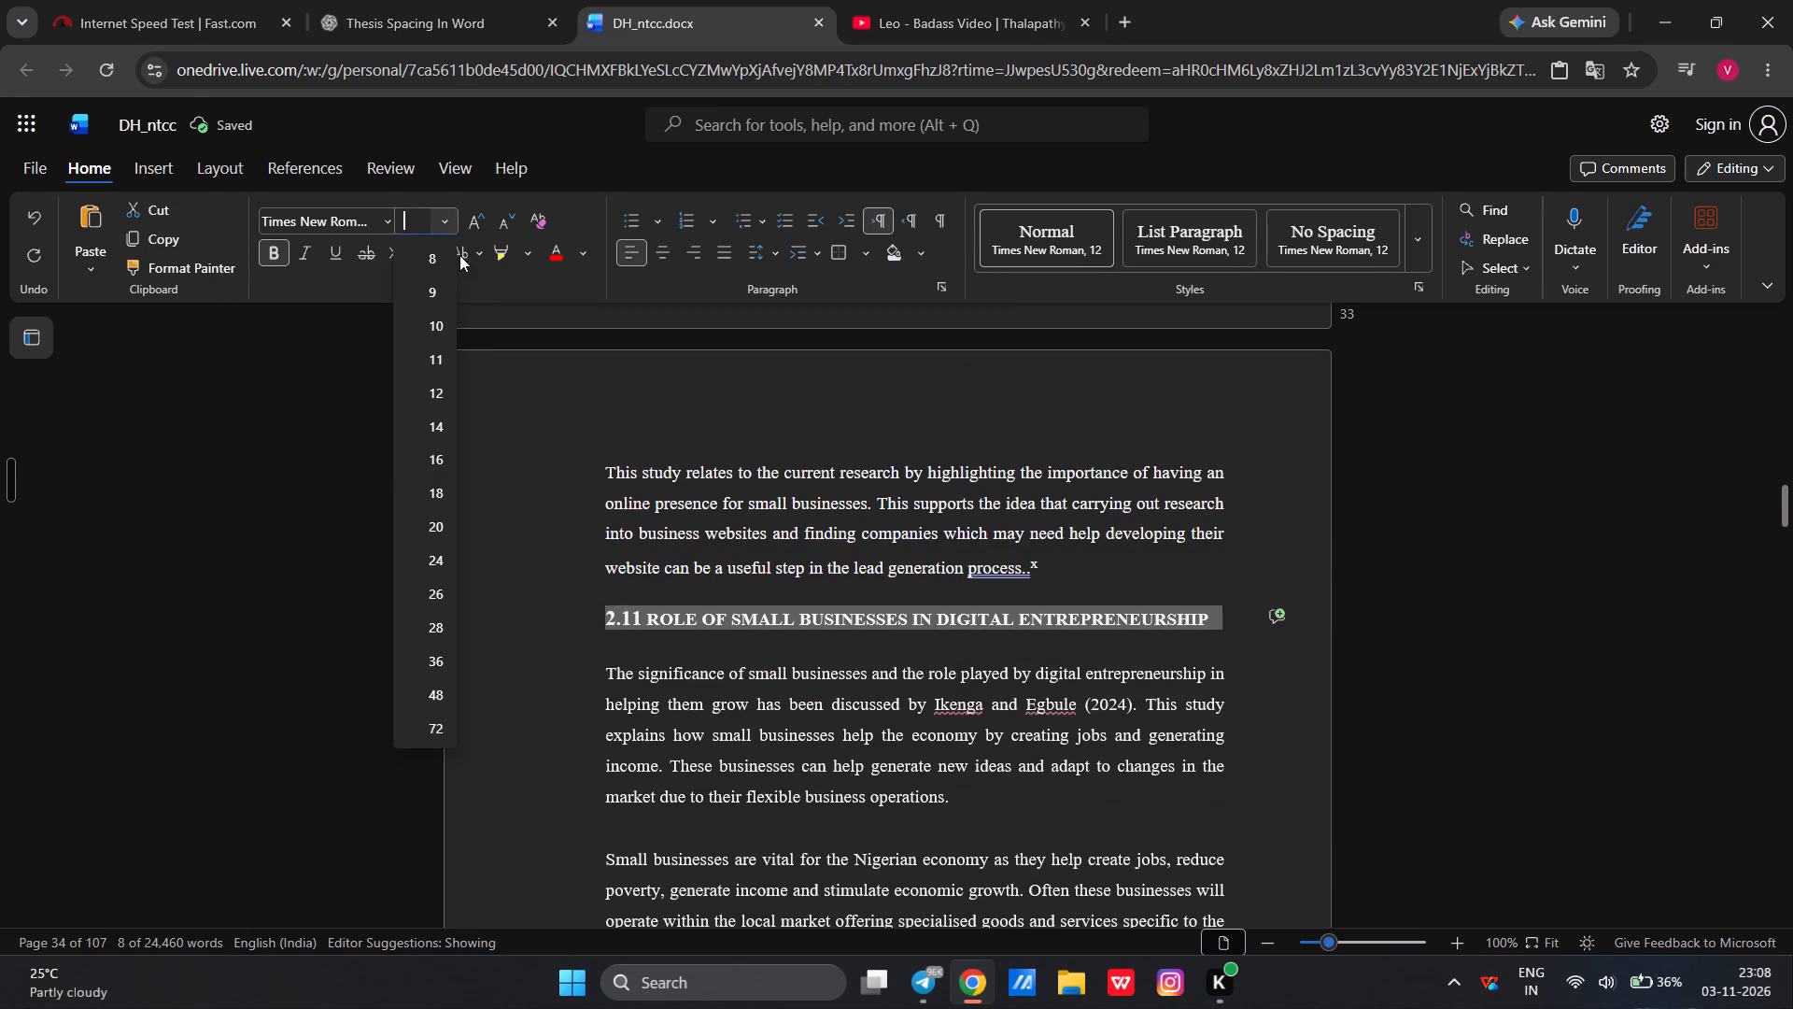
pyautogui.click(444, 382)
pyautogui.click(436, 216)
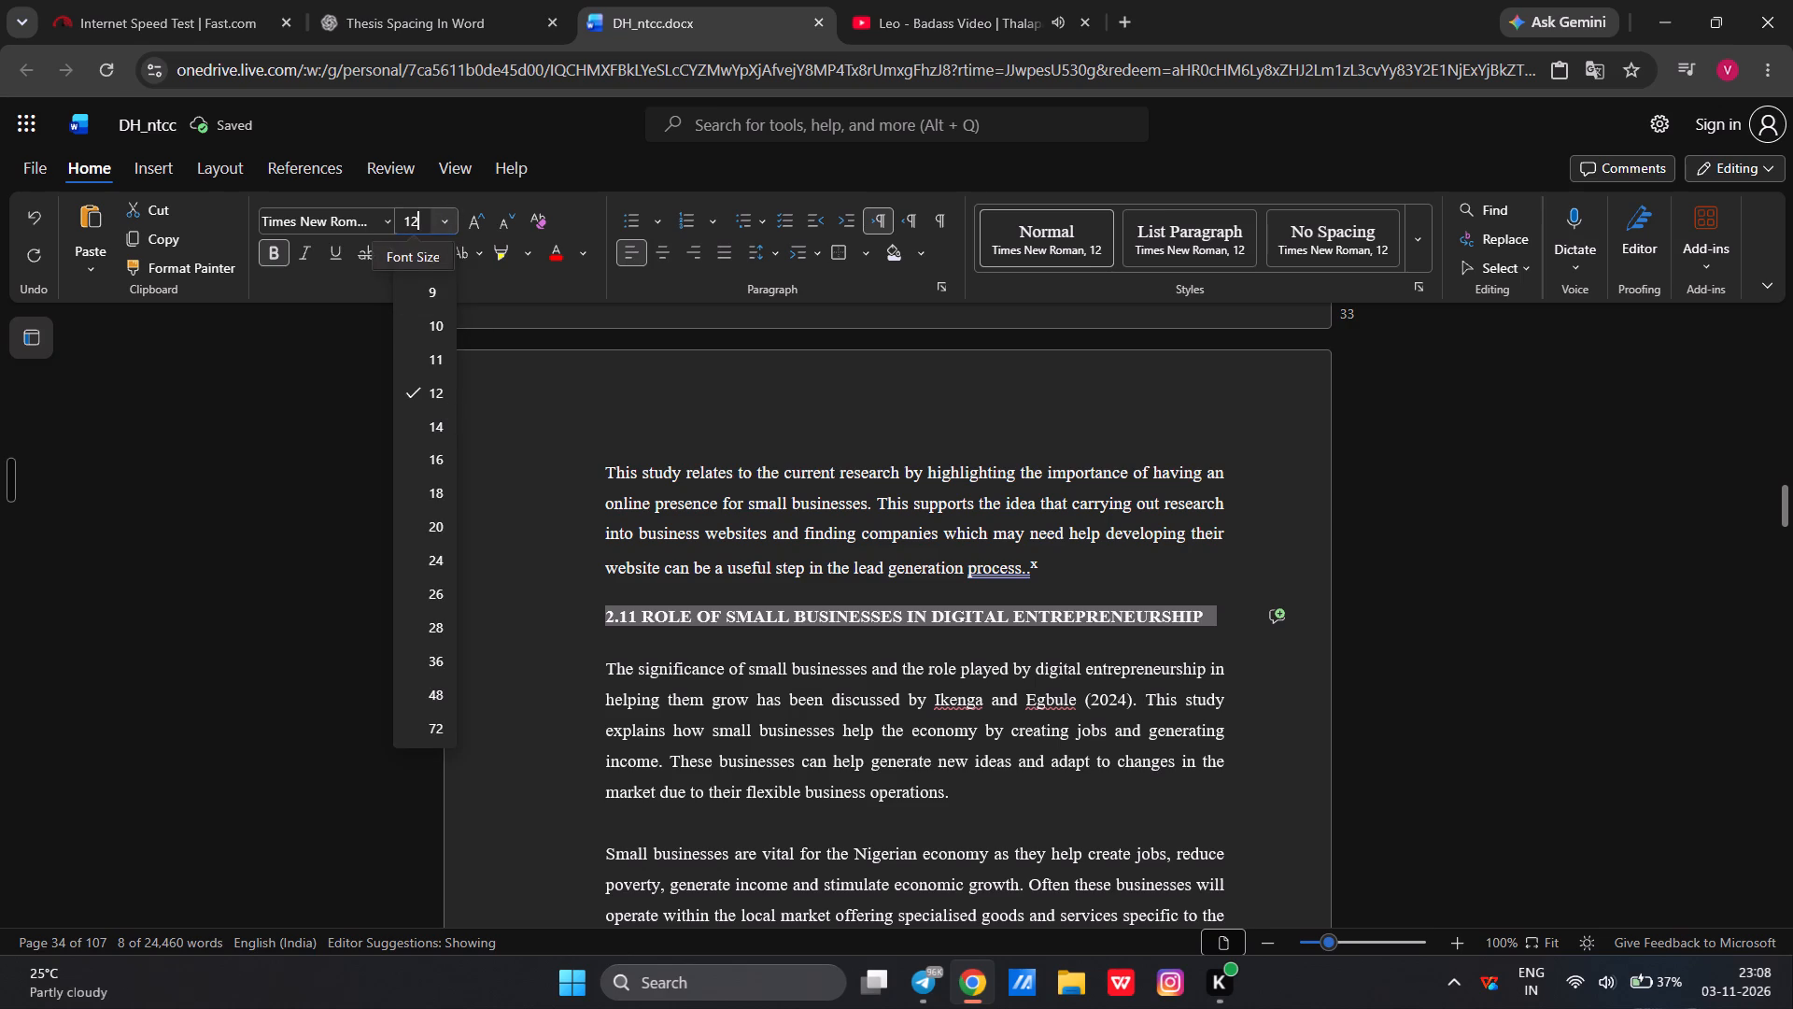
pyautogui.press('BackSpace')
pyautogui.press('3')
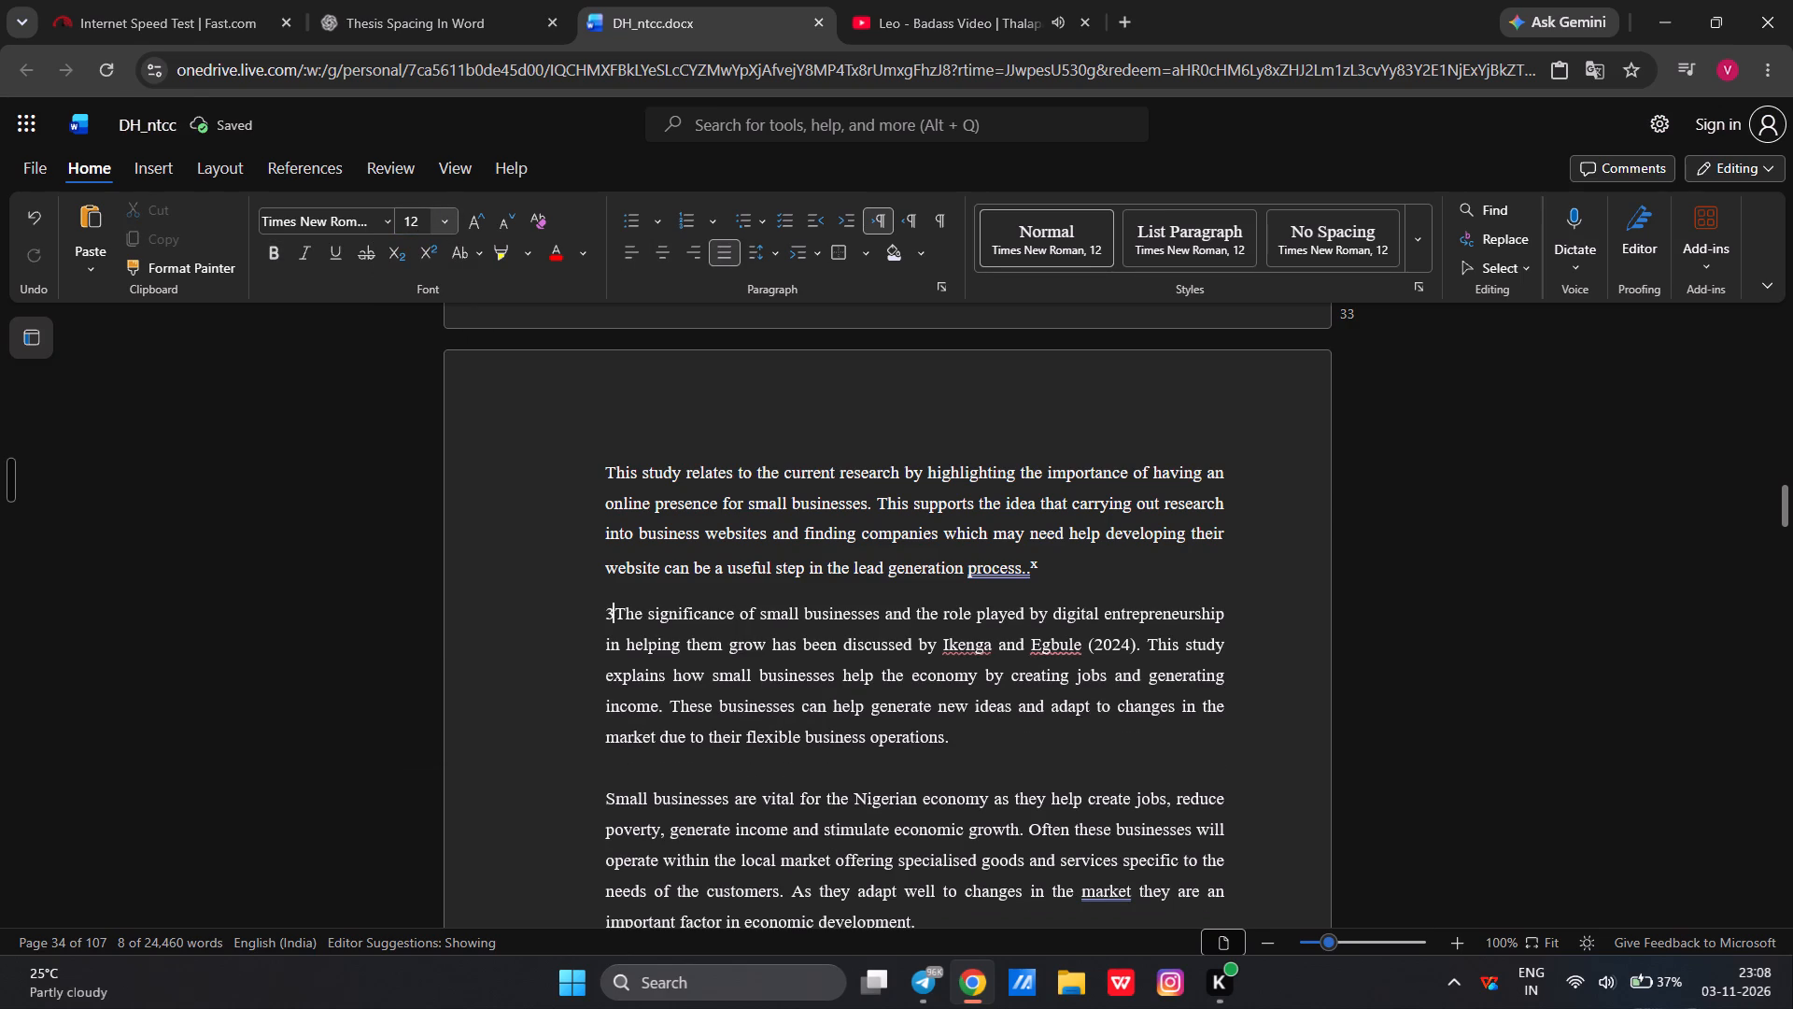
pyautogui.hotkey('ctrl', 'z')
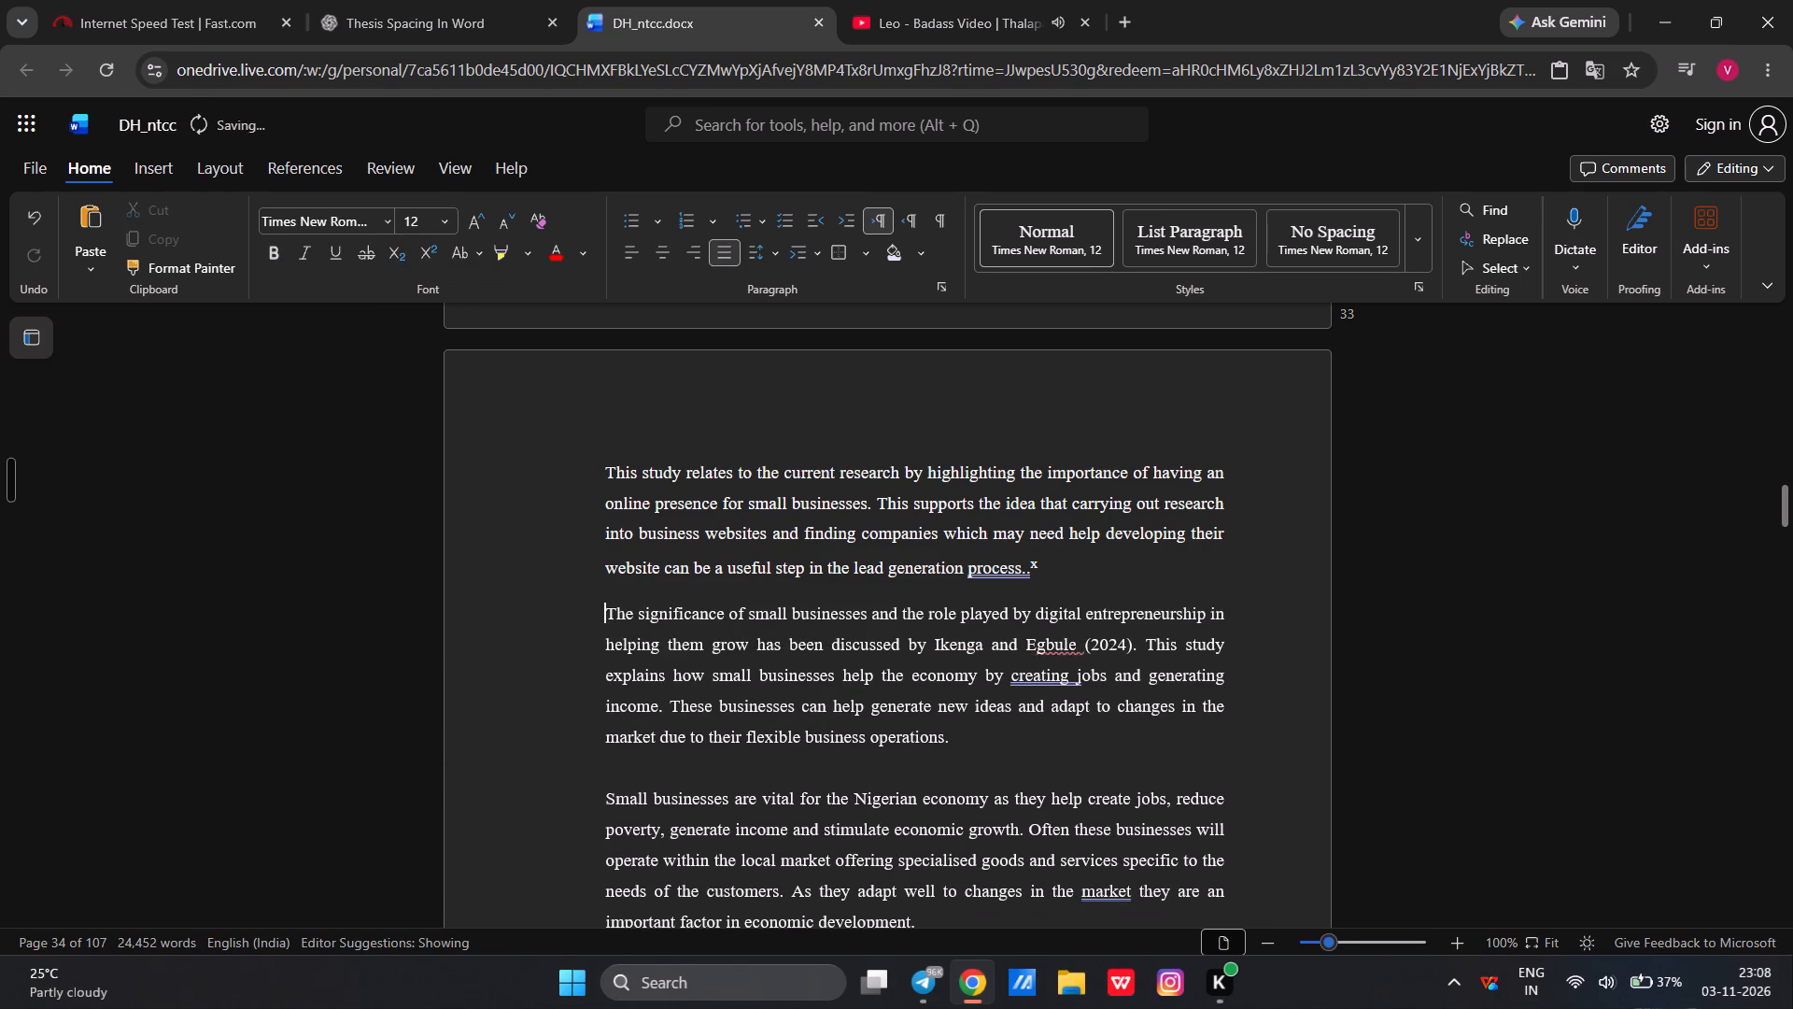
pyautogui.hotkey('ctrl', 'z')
# Set the font size of the whole section 2.11 heading to 13.
pyautogui.click(419, 218)
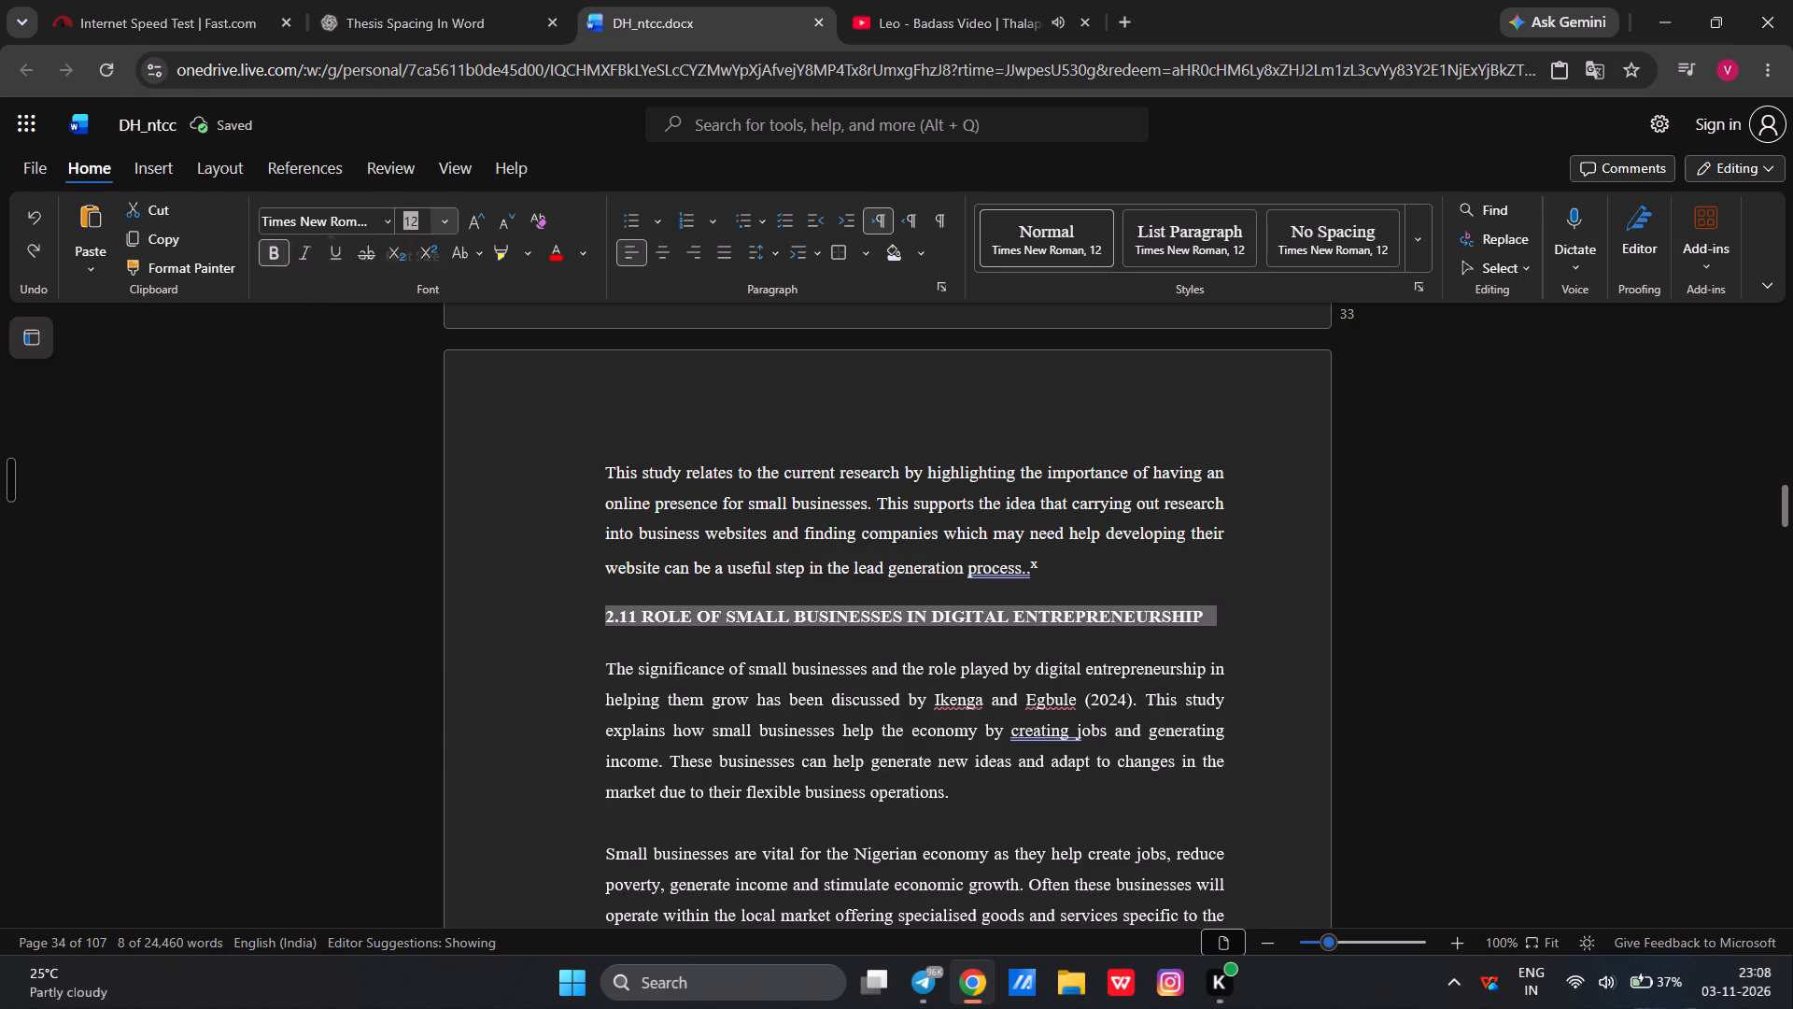
pyautogui.write('13')
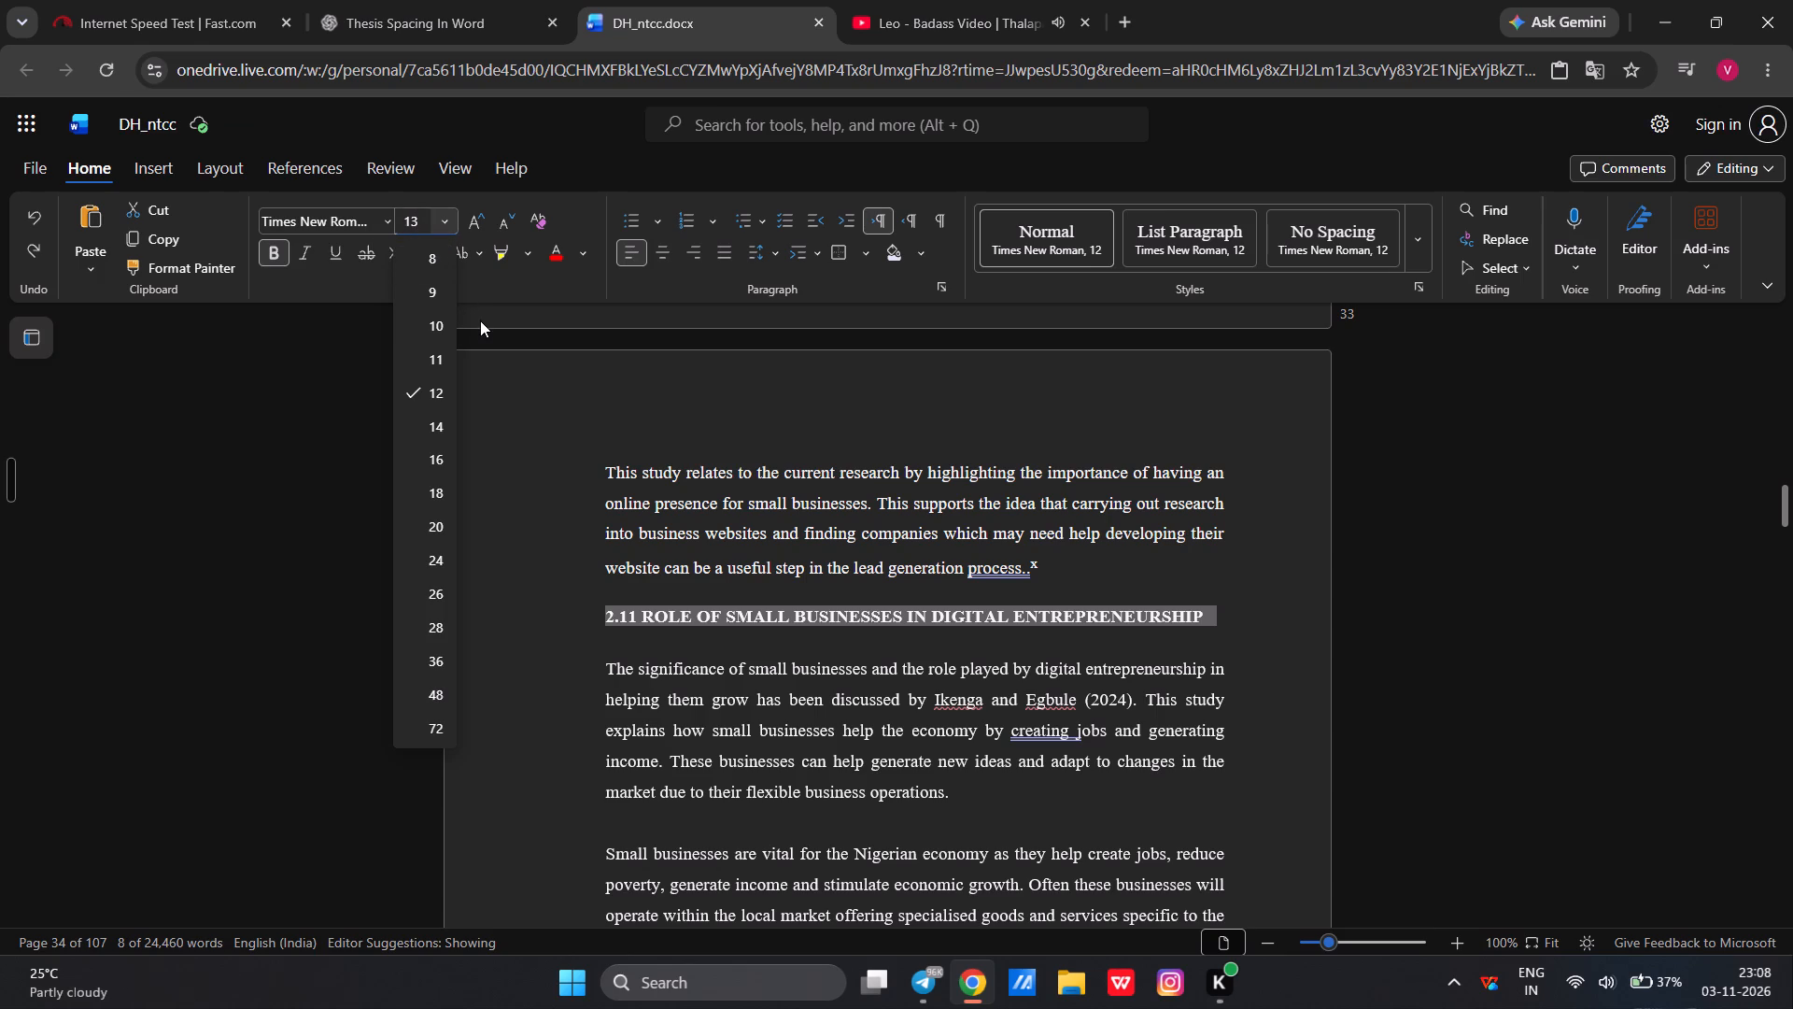
pyautogui.press('Return')
pyautogui.click(869, 658)
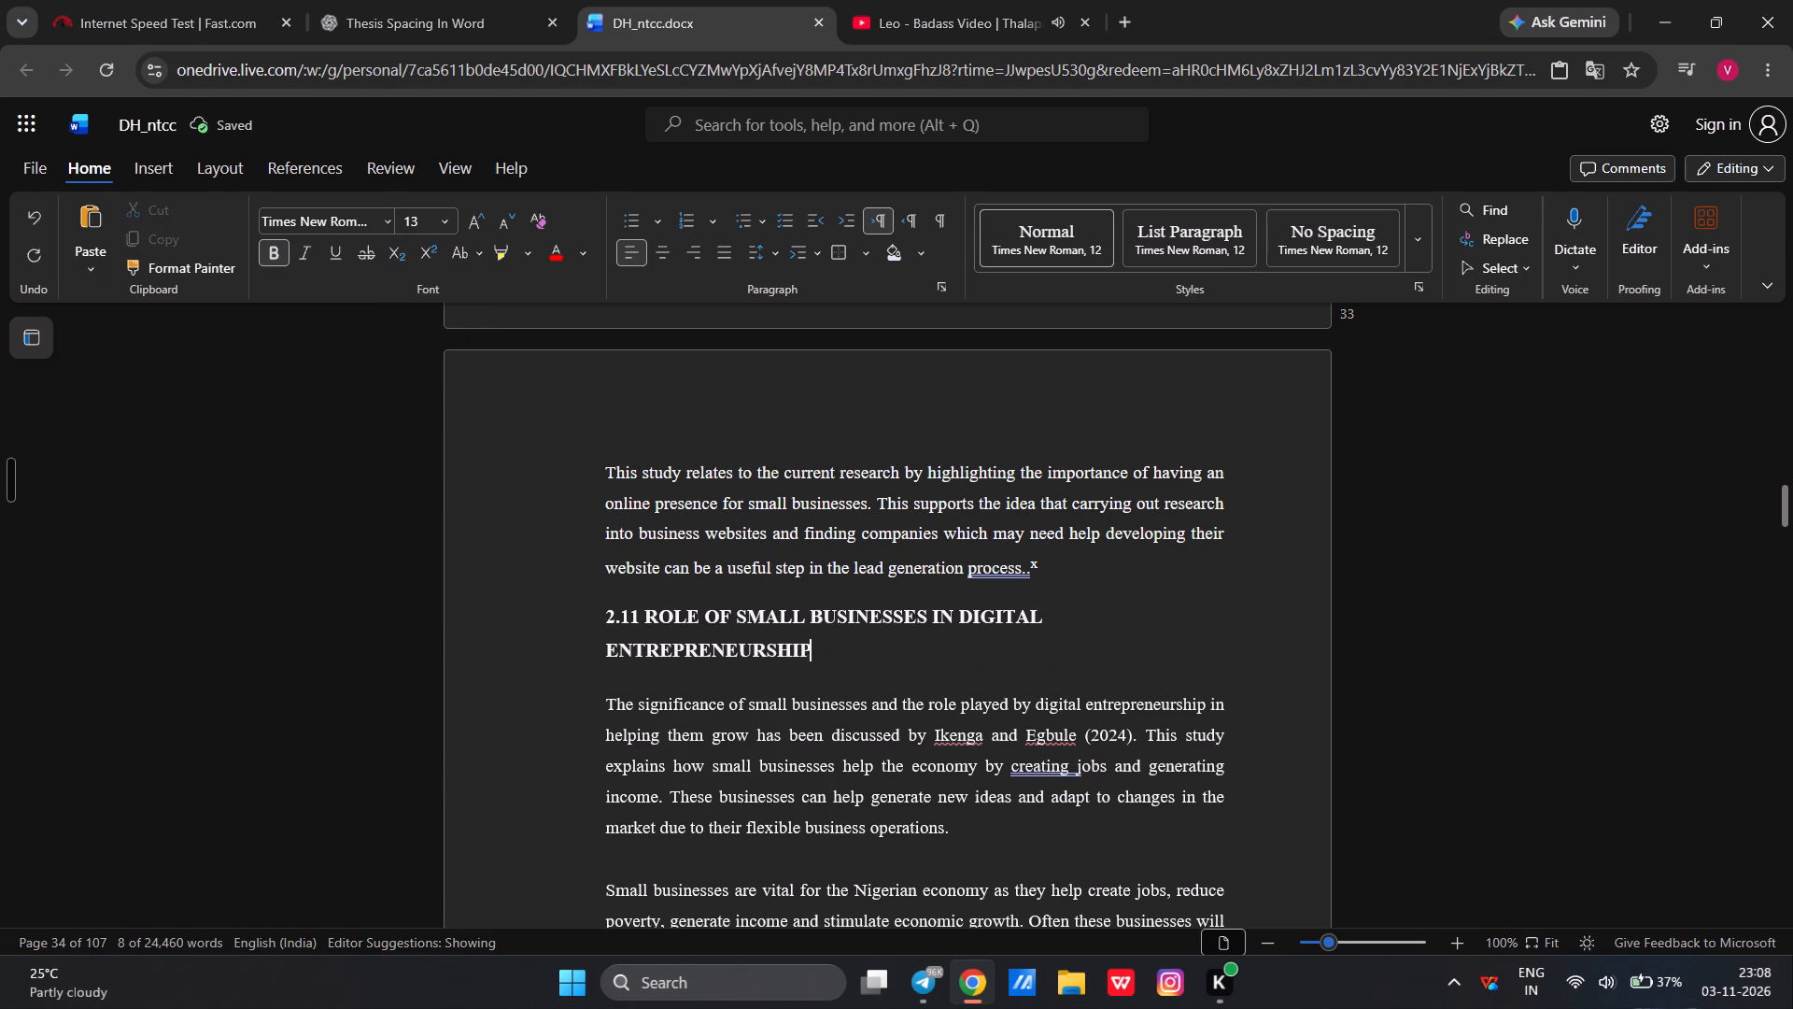
# Examine the spacing and font size of the Chapter 2 headings from 2.10 back to 2.3, and forward again to 2.5.
pyautogui.scroll(5, 699, 584)
pyautogui.scroll(8, 625, 536)
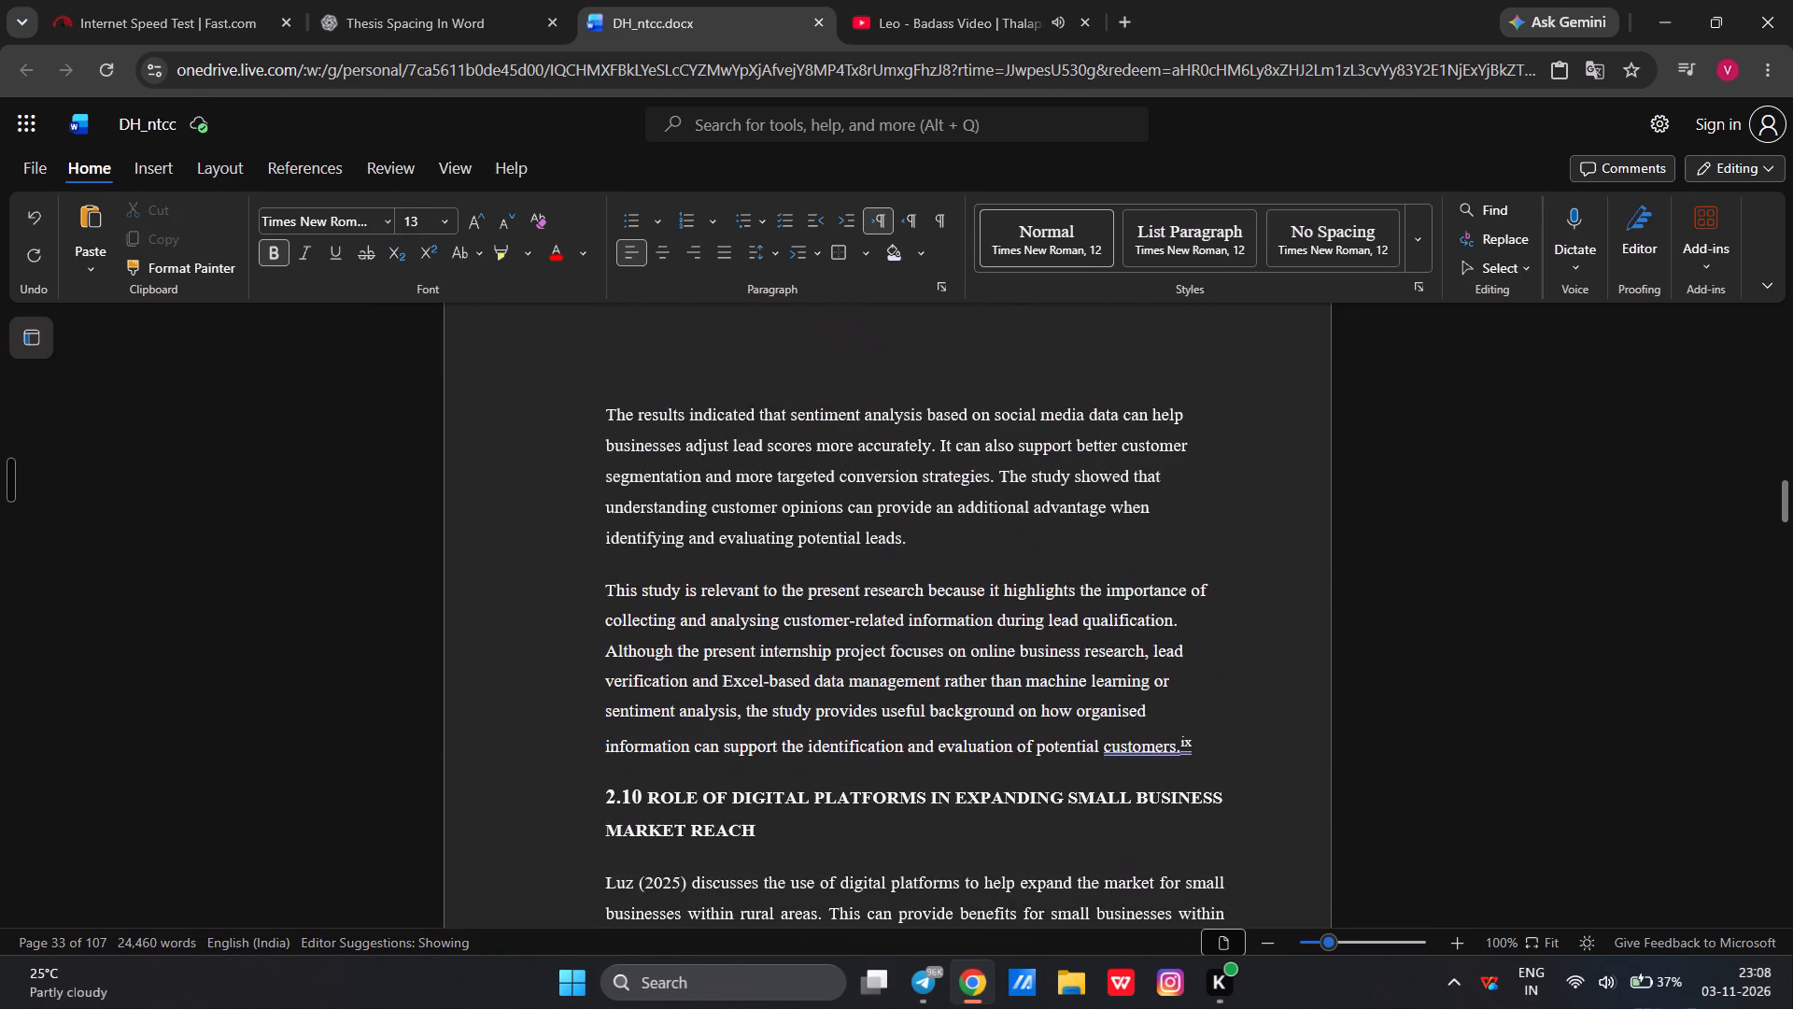
pyautogui.scroll(20, 625, 544)
pyautogui.scroll(2, 625, 544)
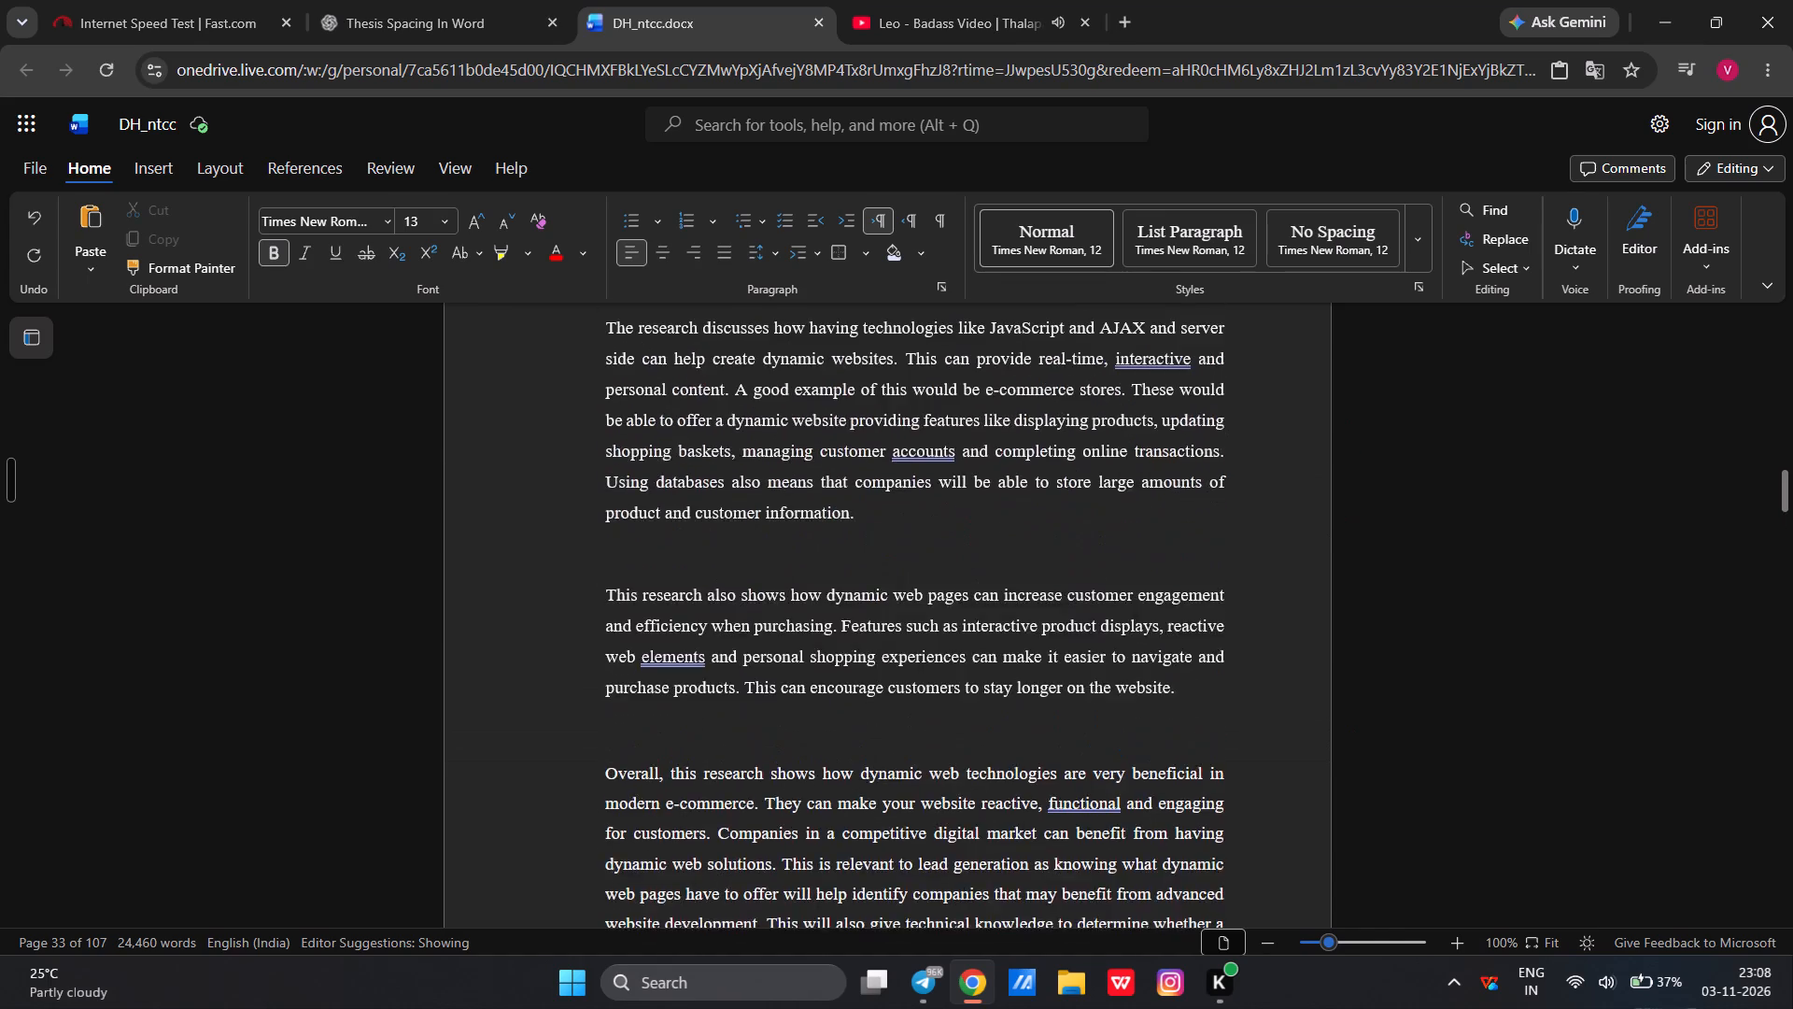
pyautogui.scroll(13, 625, 544)
pyautogui.scroll(20, 626, 557)
pyautogui.scroll(7, 626, 563)
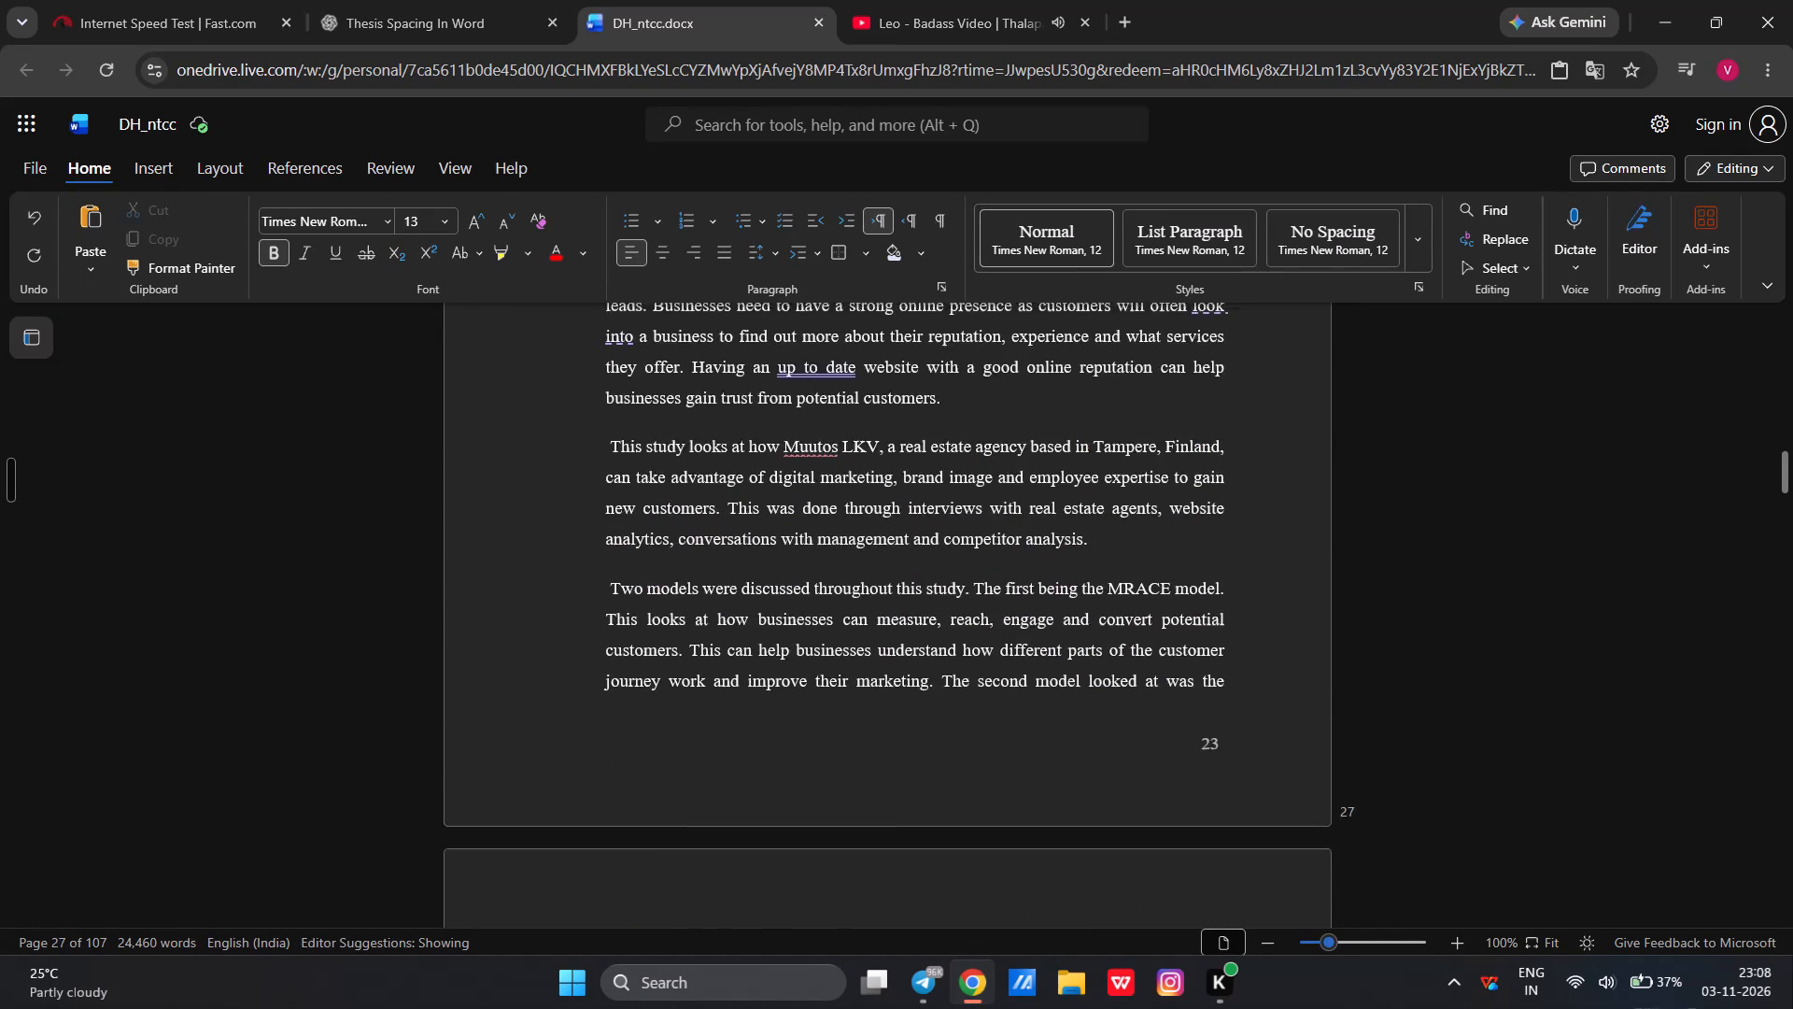
pyautogui.scroll(19, 626, 563)
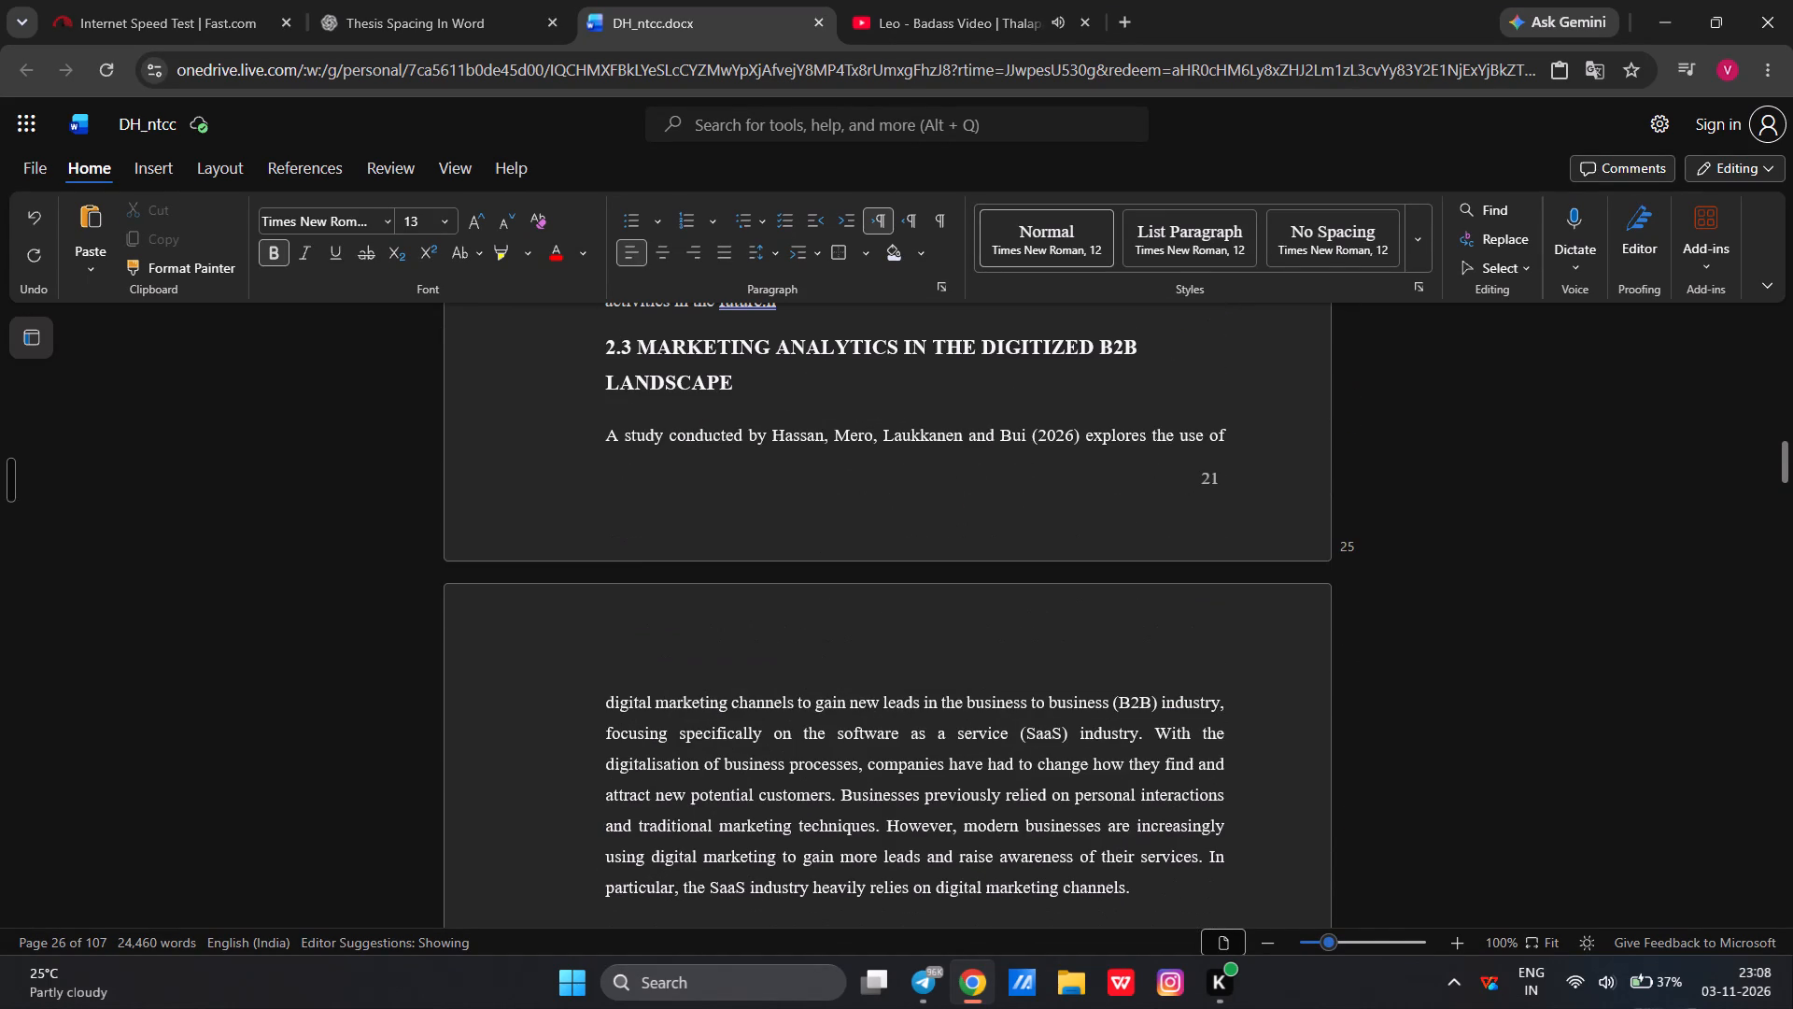
pyautogui.click(668, 394)
pyautogui.scroll(-8, 679, 514)
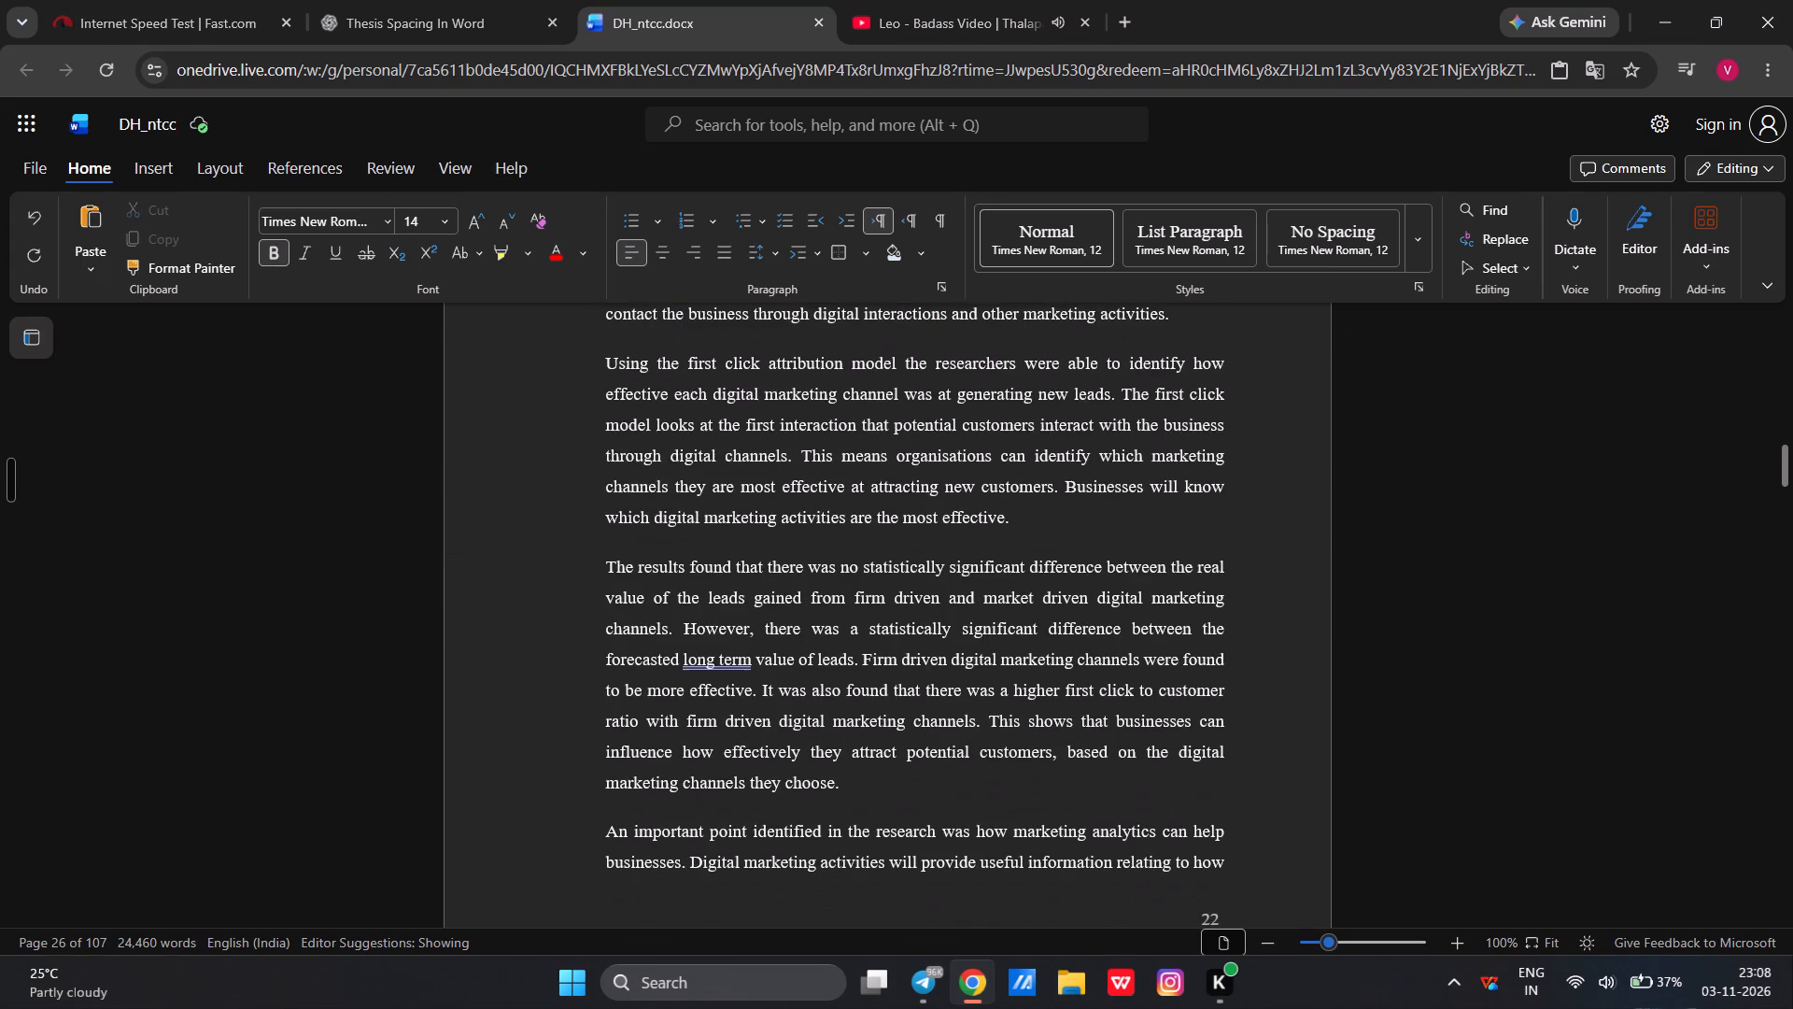
pyautogui.scroll(-9, 675, 558)
pyautogui.click(681, 618)
pyautogui.scroll(-5, 681, 618)
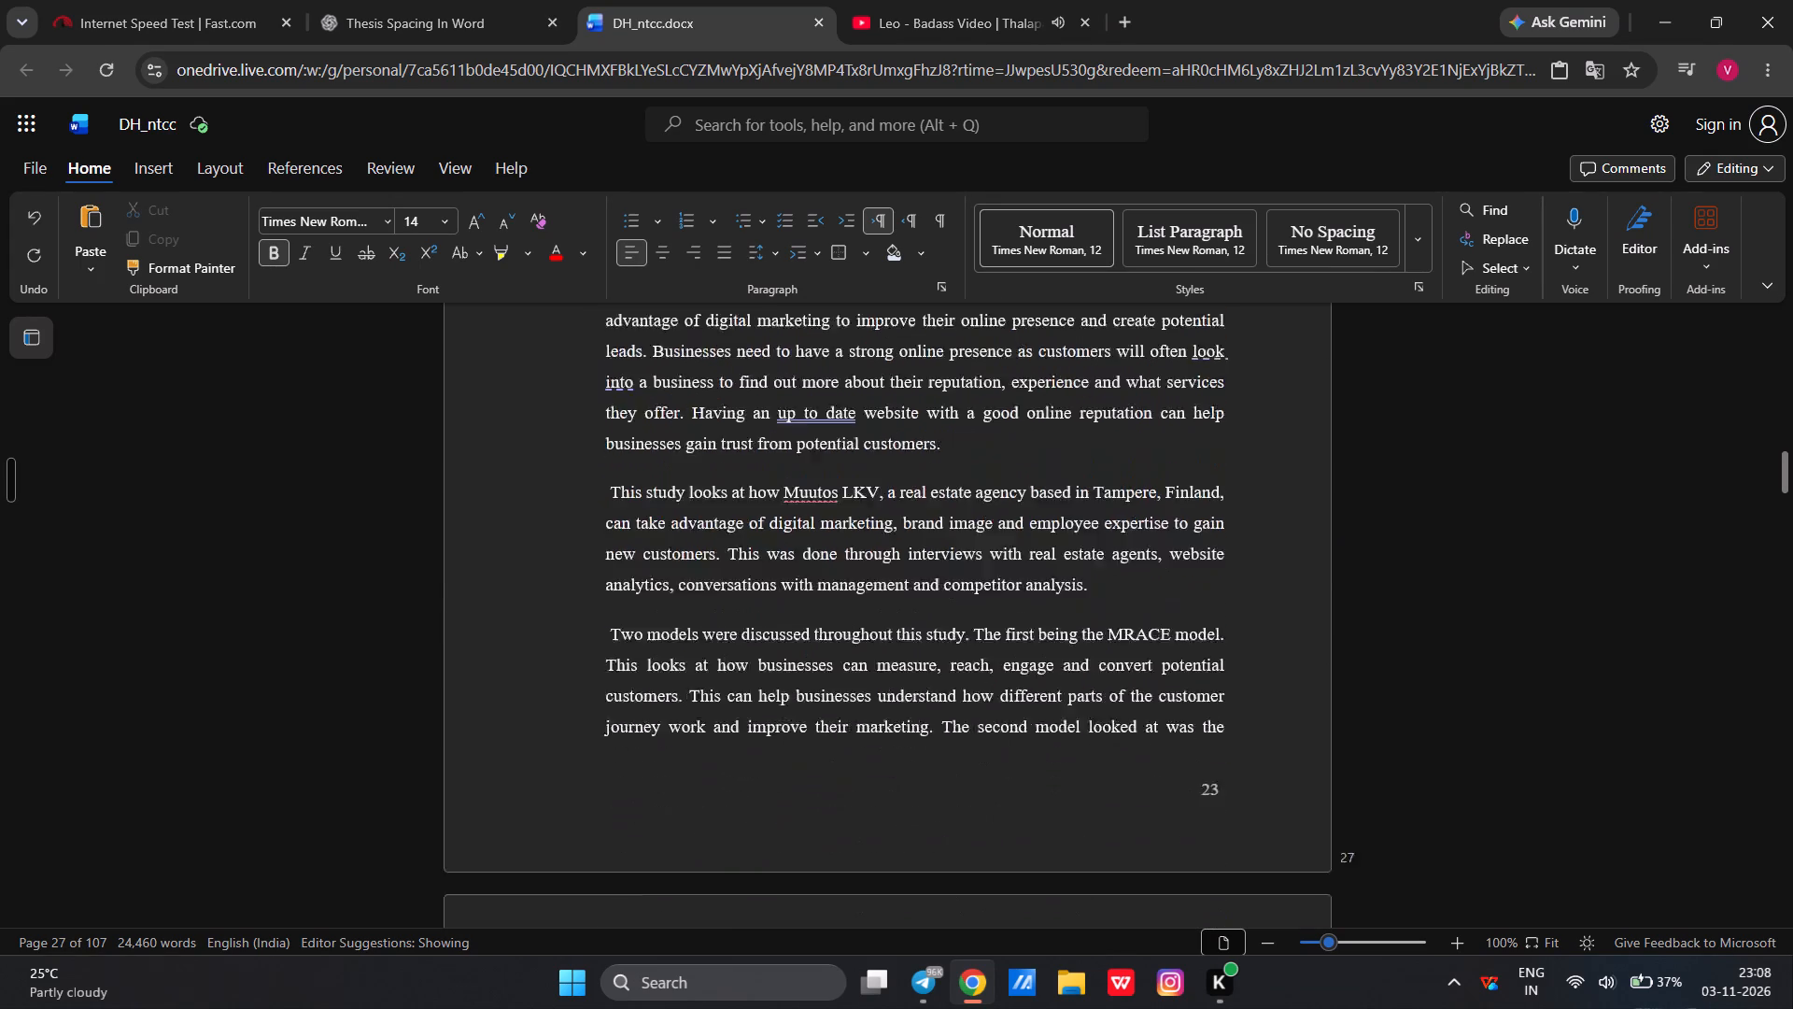
pyautogui.scroll(-9, 681, 619)
pyautogui.click(668, 394)
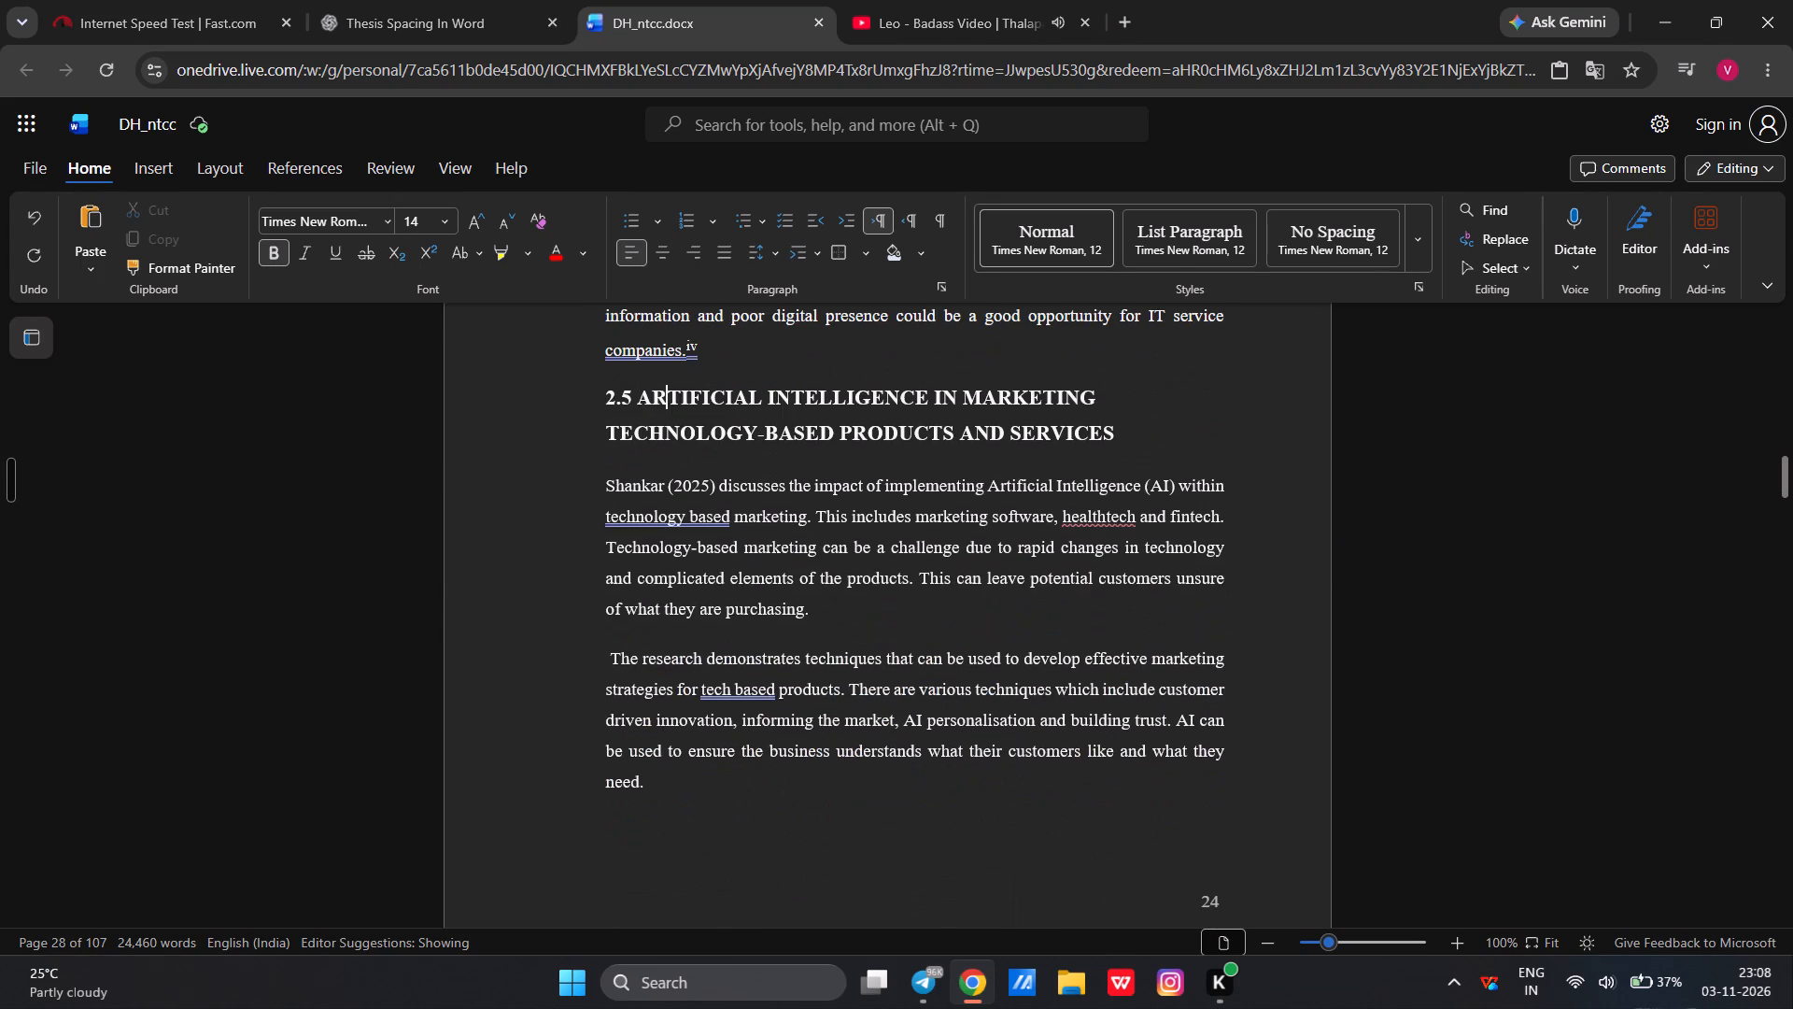
# Insert a blank line above the section 2.5 heading "ARTIFICIAL INTELLIGENCE IN MARKETING TECHNOLOGY-BASED PRODUCTS AND SERVICES".
pyautogui.scroll(-1, 657, 512)
pyautogui.scroll(3, 656, 513)
pyautogui.click(600, 621)
pyautogui.press('Return')
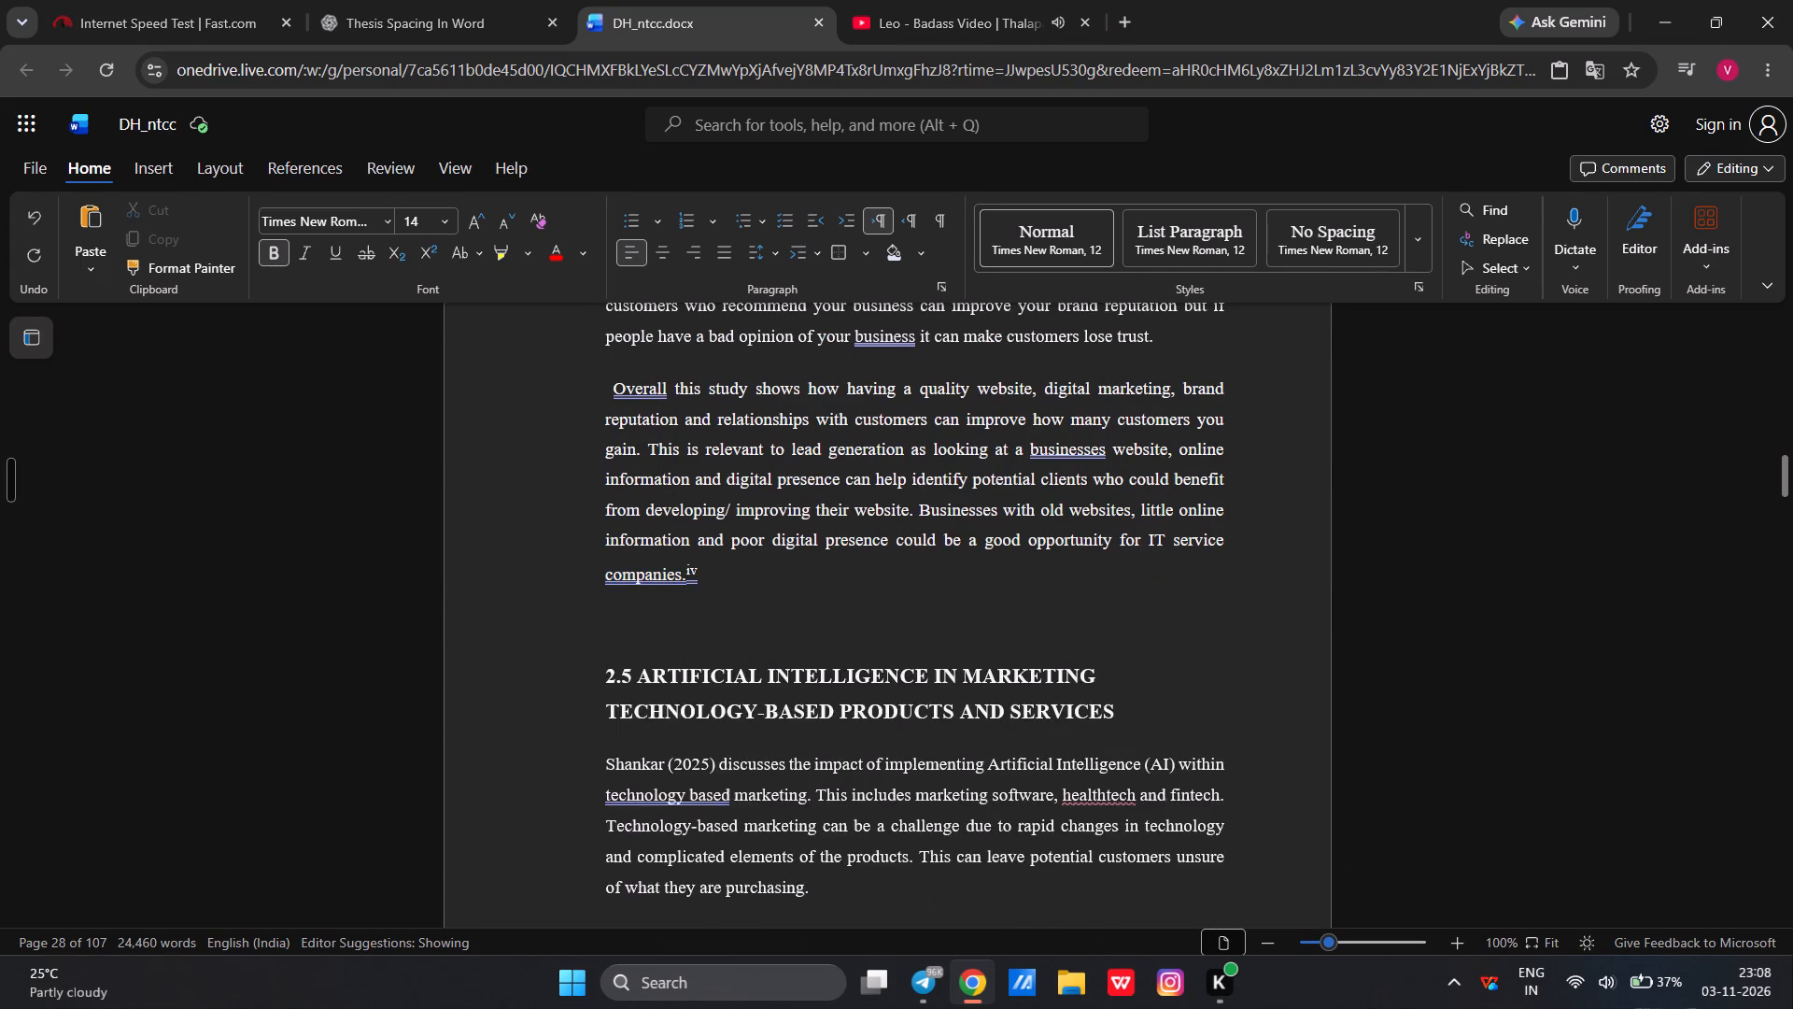
# Insert a blank line between the section 2.6 heading and its first paragraph, starting "Moosa and Koskinen (2025)".
pyautogui.scroll(-15, 600, 623)
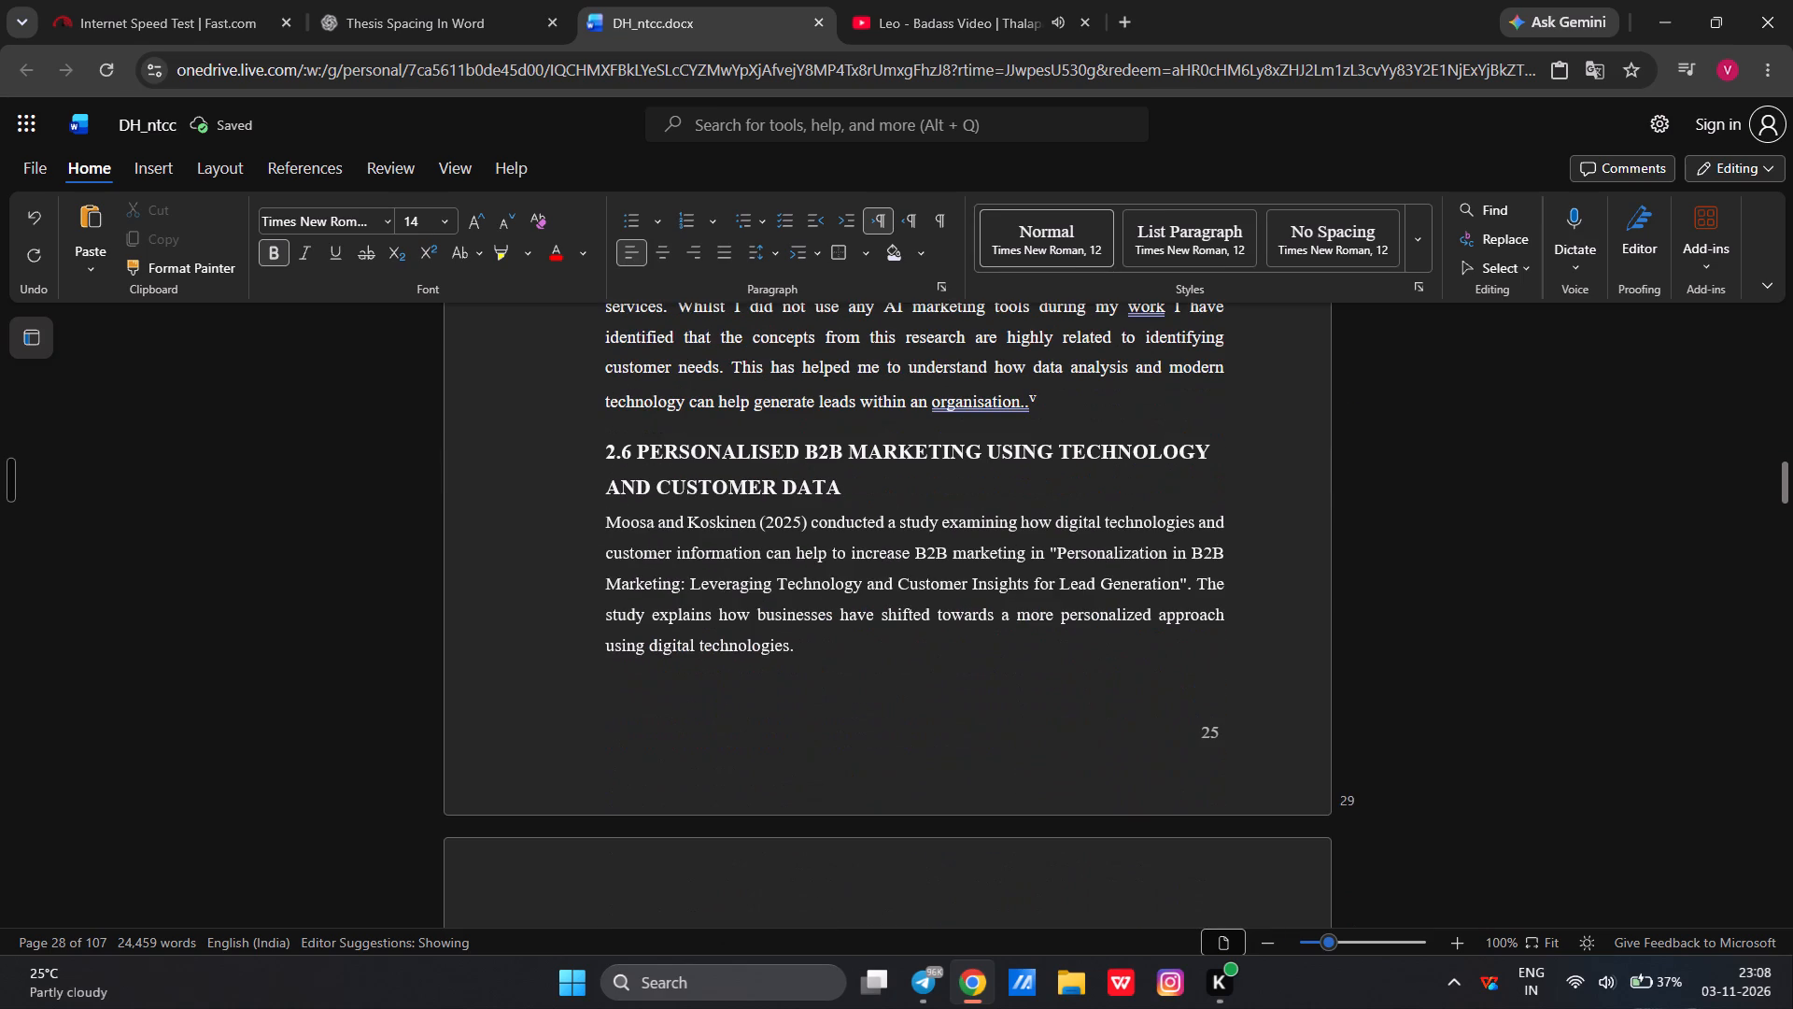
pyautogui.click(670, 483)
pyautogui.click(580, 528)
pyautogui.press('Return')
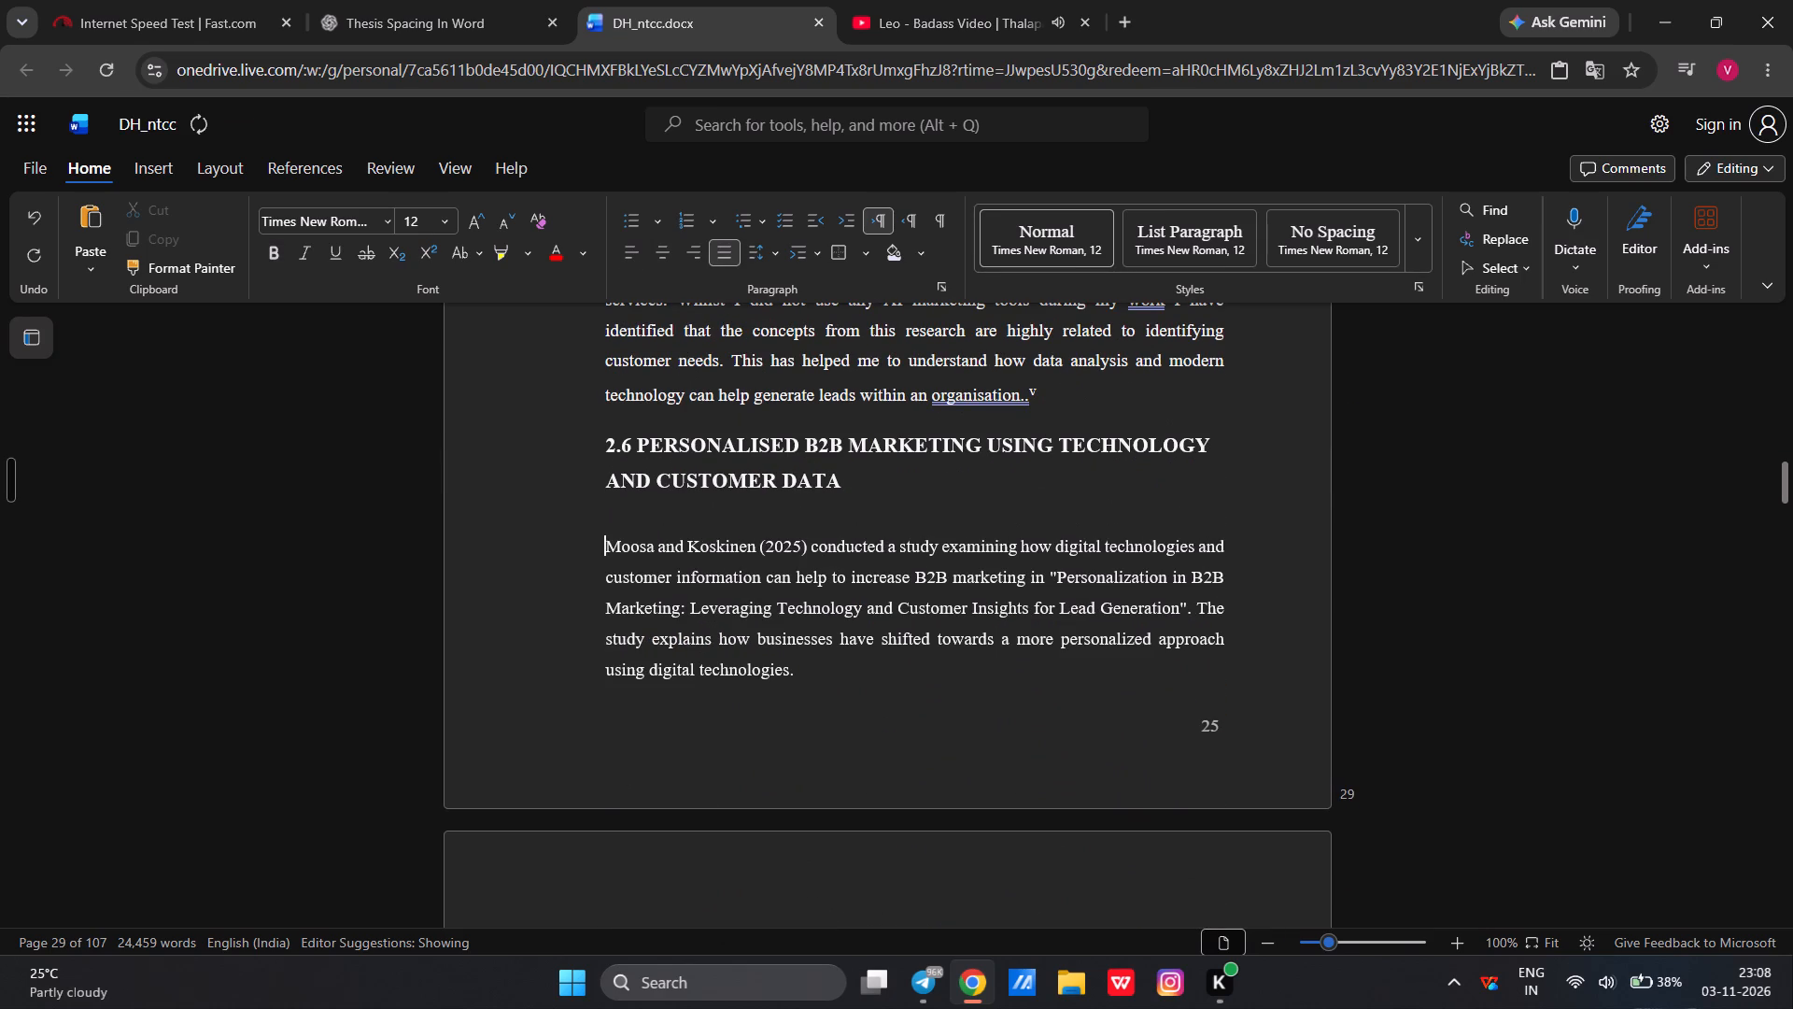
# Check the font size and spacing of the headings of sections 2.6, 2.7 and 2.8.
pyautogui.click(721, 474)
pyautogui.scroll(-9, 680, 487)
pyautogui.click(609, 756)
pyautogui.moveTo(602, 704); pyautogui.dragTo(652, 719)
pyautogui.moveTo(721, 741); pyautogui.dragTo(779, 772)
pyautogui.click(779, 772)
pyautogui.scroll(-4, 779, 772)
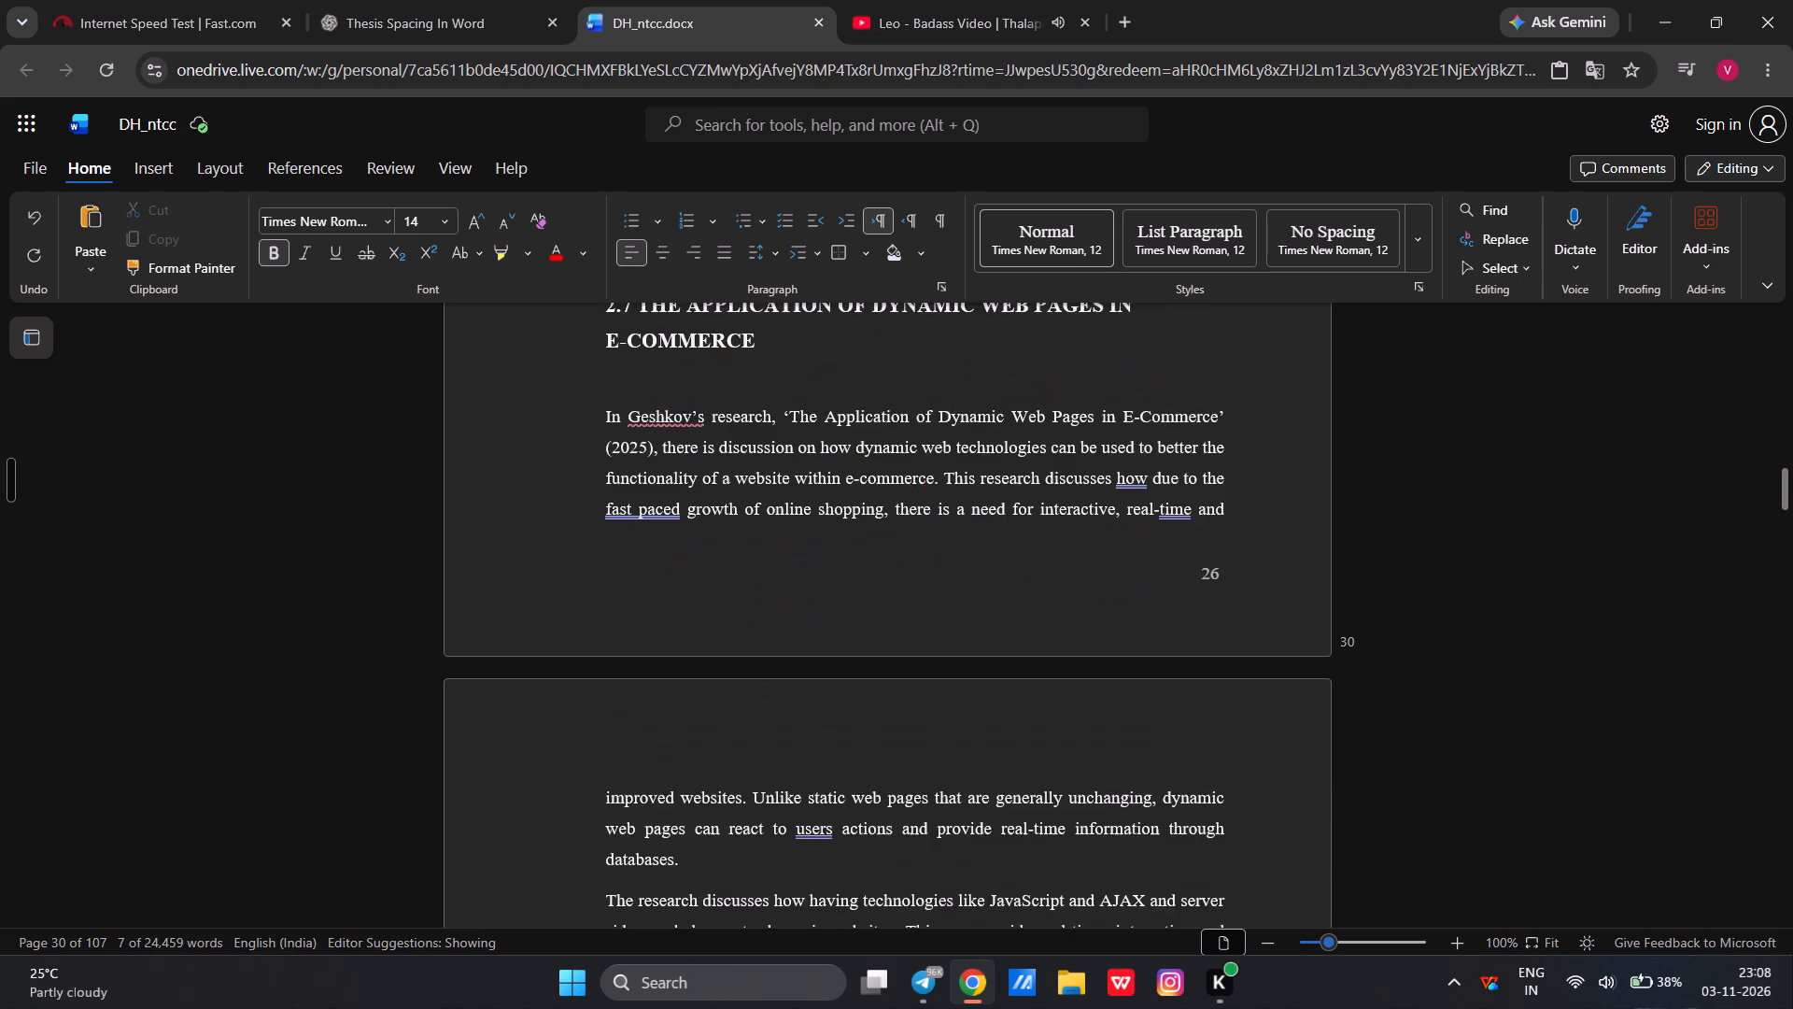
pyautogui.scroll(-10, 718, 688)
pyautogui.moveTo(588, 476); pyautogui.dragTo(760, 514)
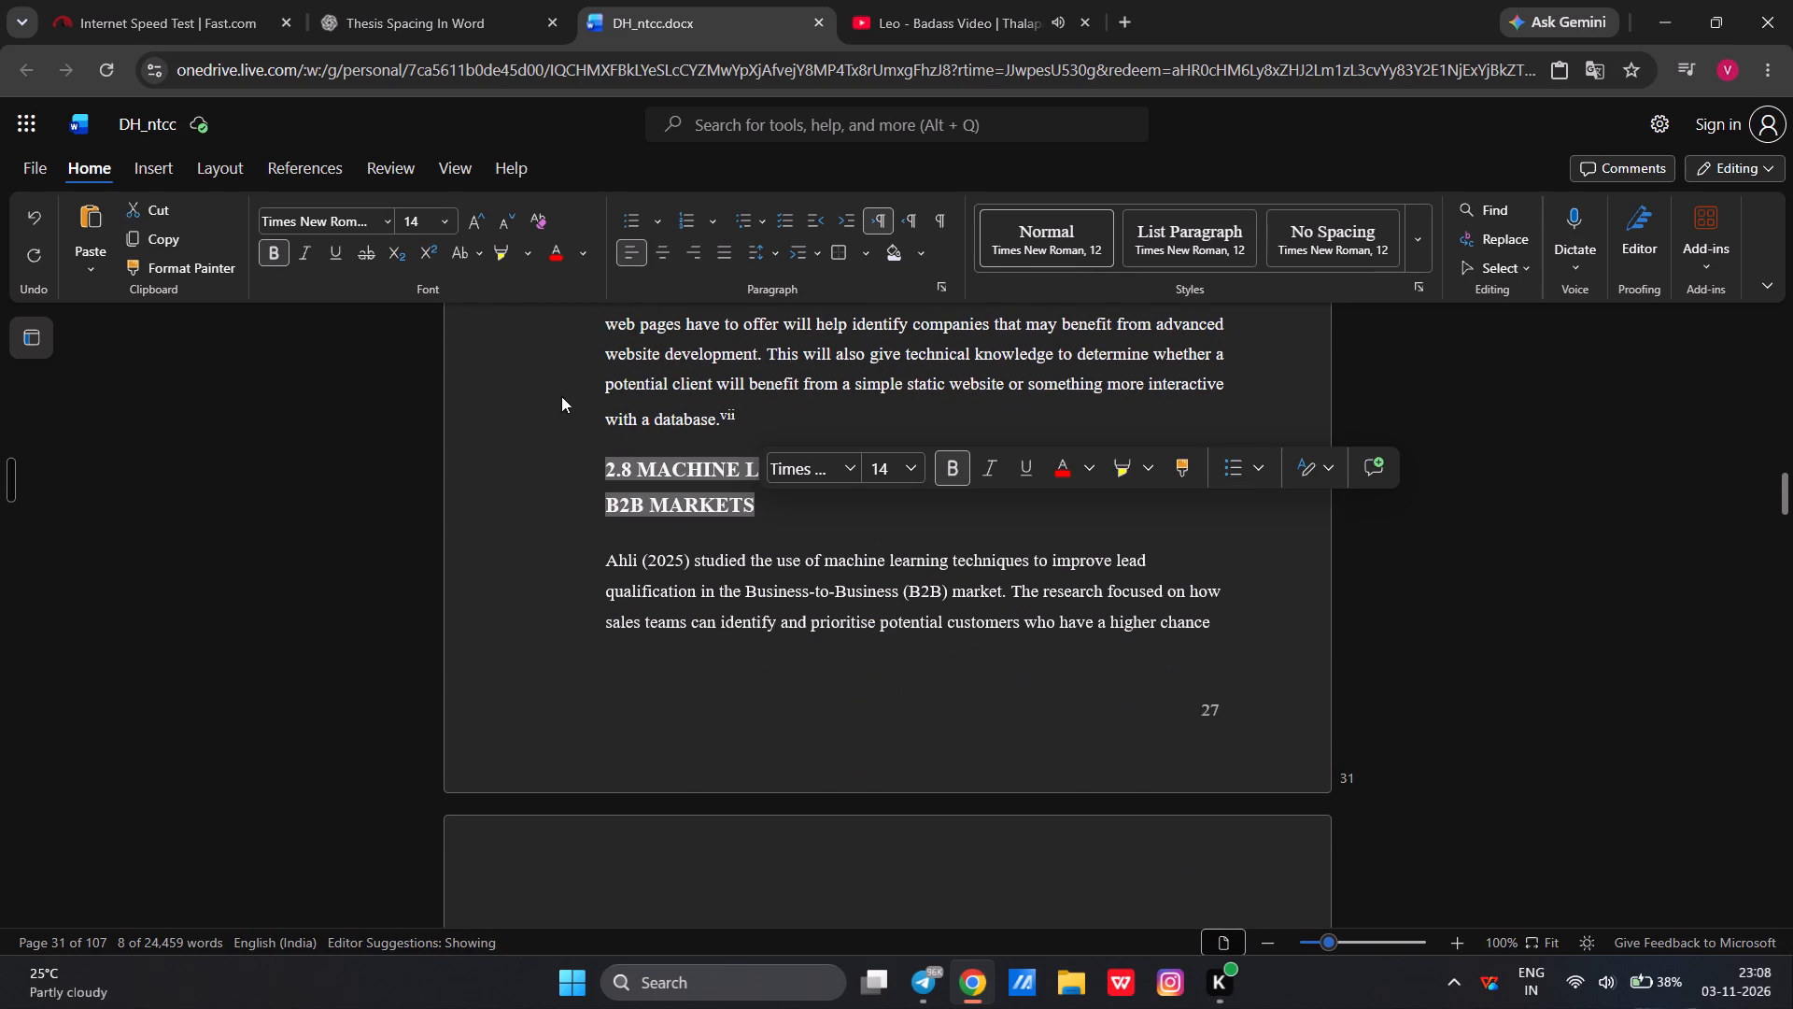
pyautogui.click(666, 536)
# Insert a blank line above the section 2.9 heading "AUTOMATIC LEAD QUALIFICATION USING SENTIMENT ANALYSIS".
pyautogui.scroll(-8, 666, 536)
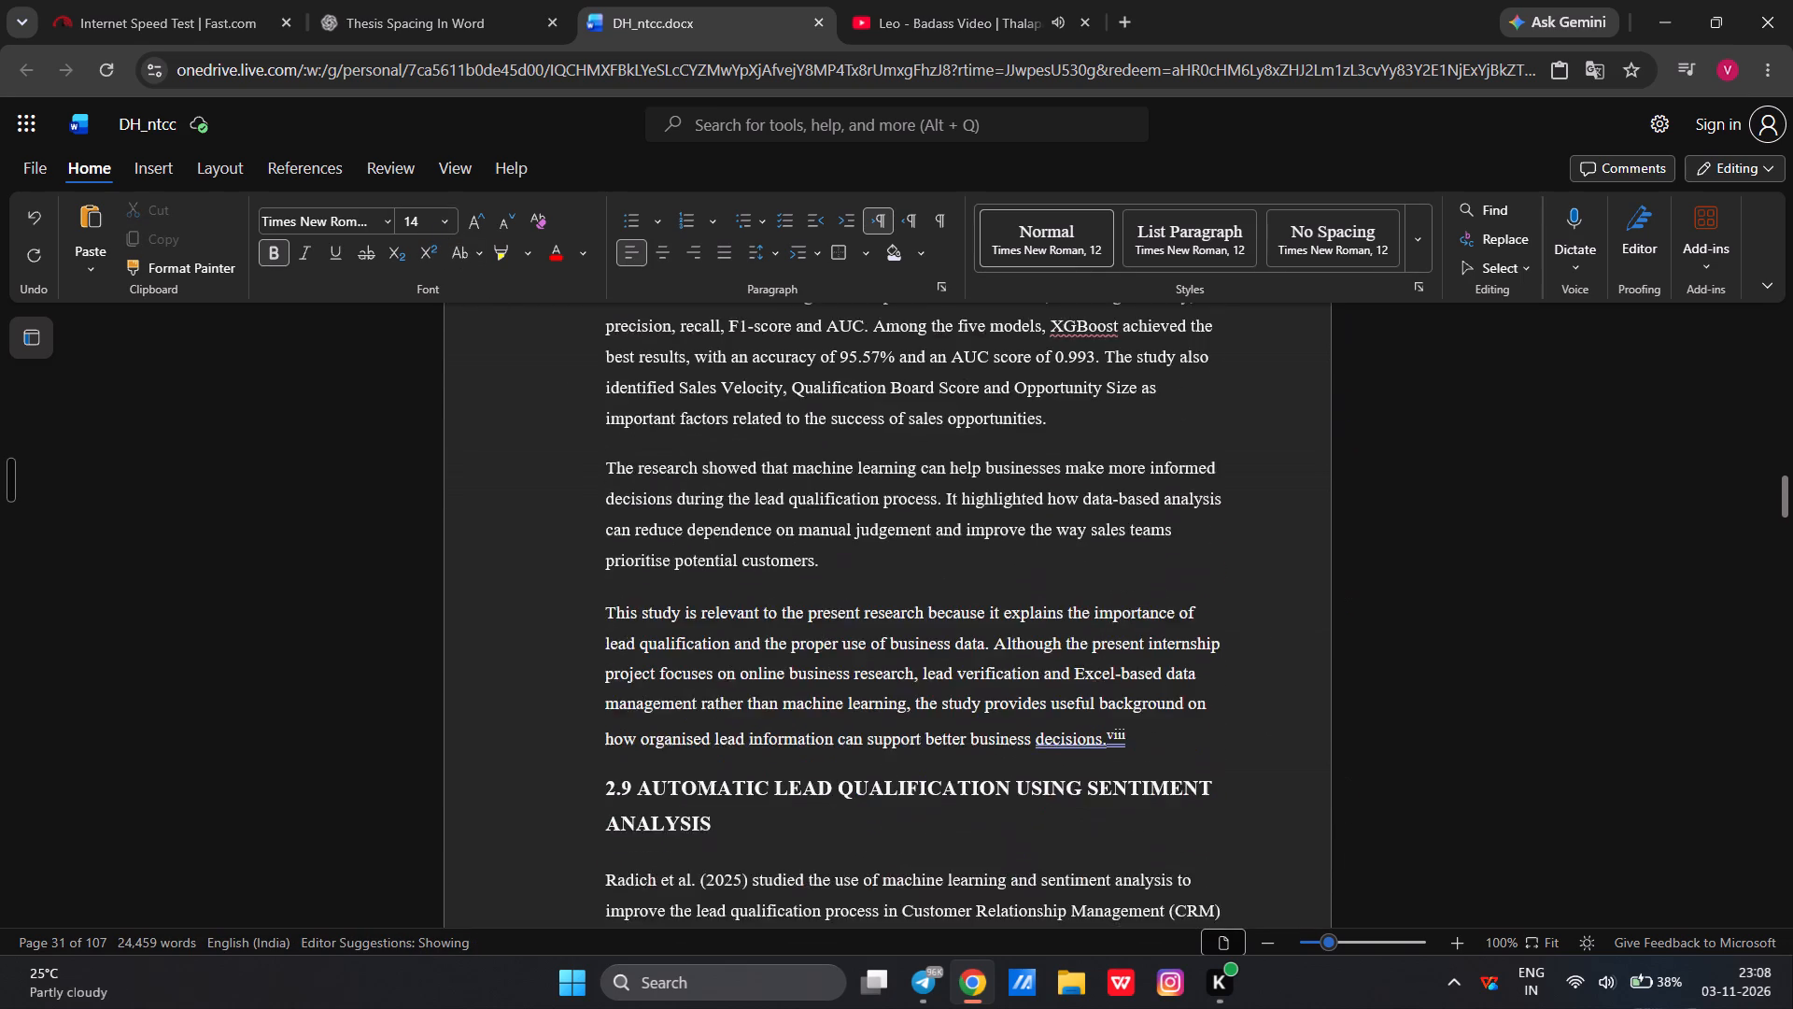
pyautogui.scroll(-2, 666, 536)
pyautogui.click(599, 447)
pyautogui.press('Return')
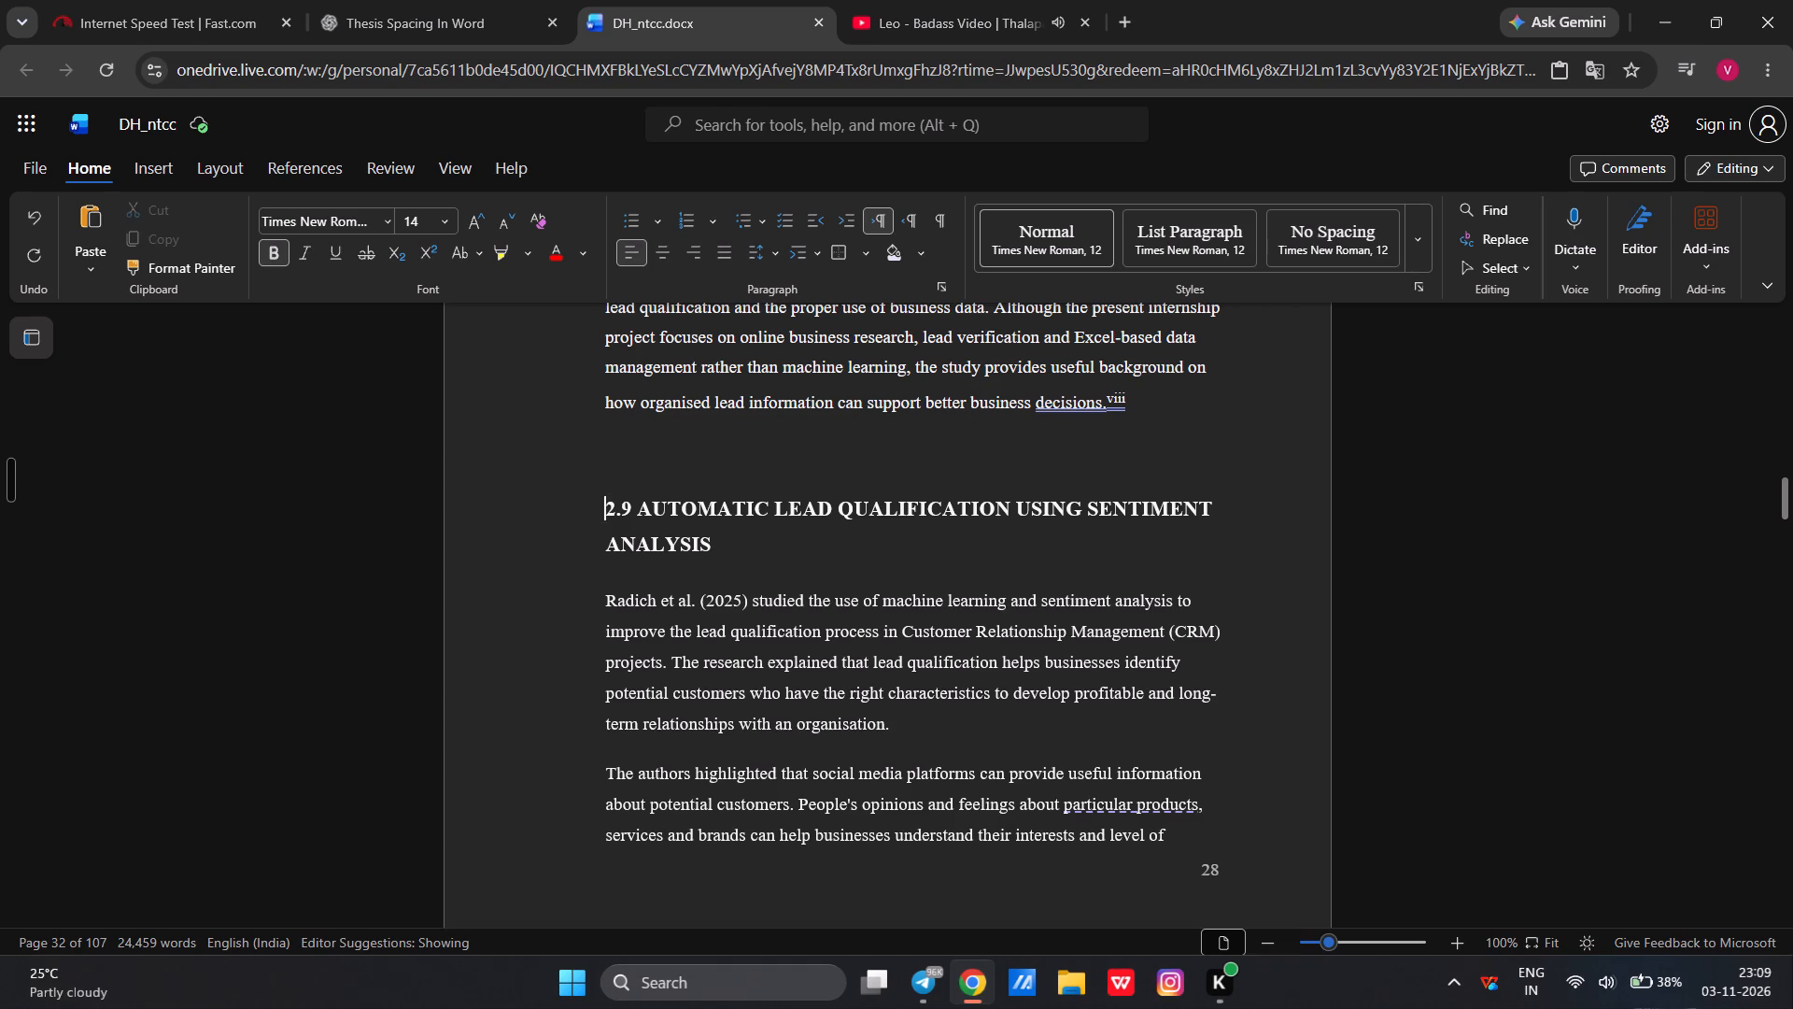
pyautogui.click(659, 522)
# Insert a blank line above the section 2.10 heading "ROLE OF DIGITAL PLATFORMS IN EXPANDING SMALL BUSINESS MARKET REACH".
pyautogui.scroll(-11, 661, 548)
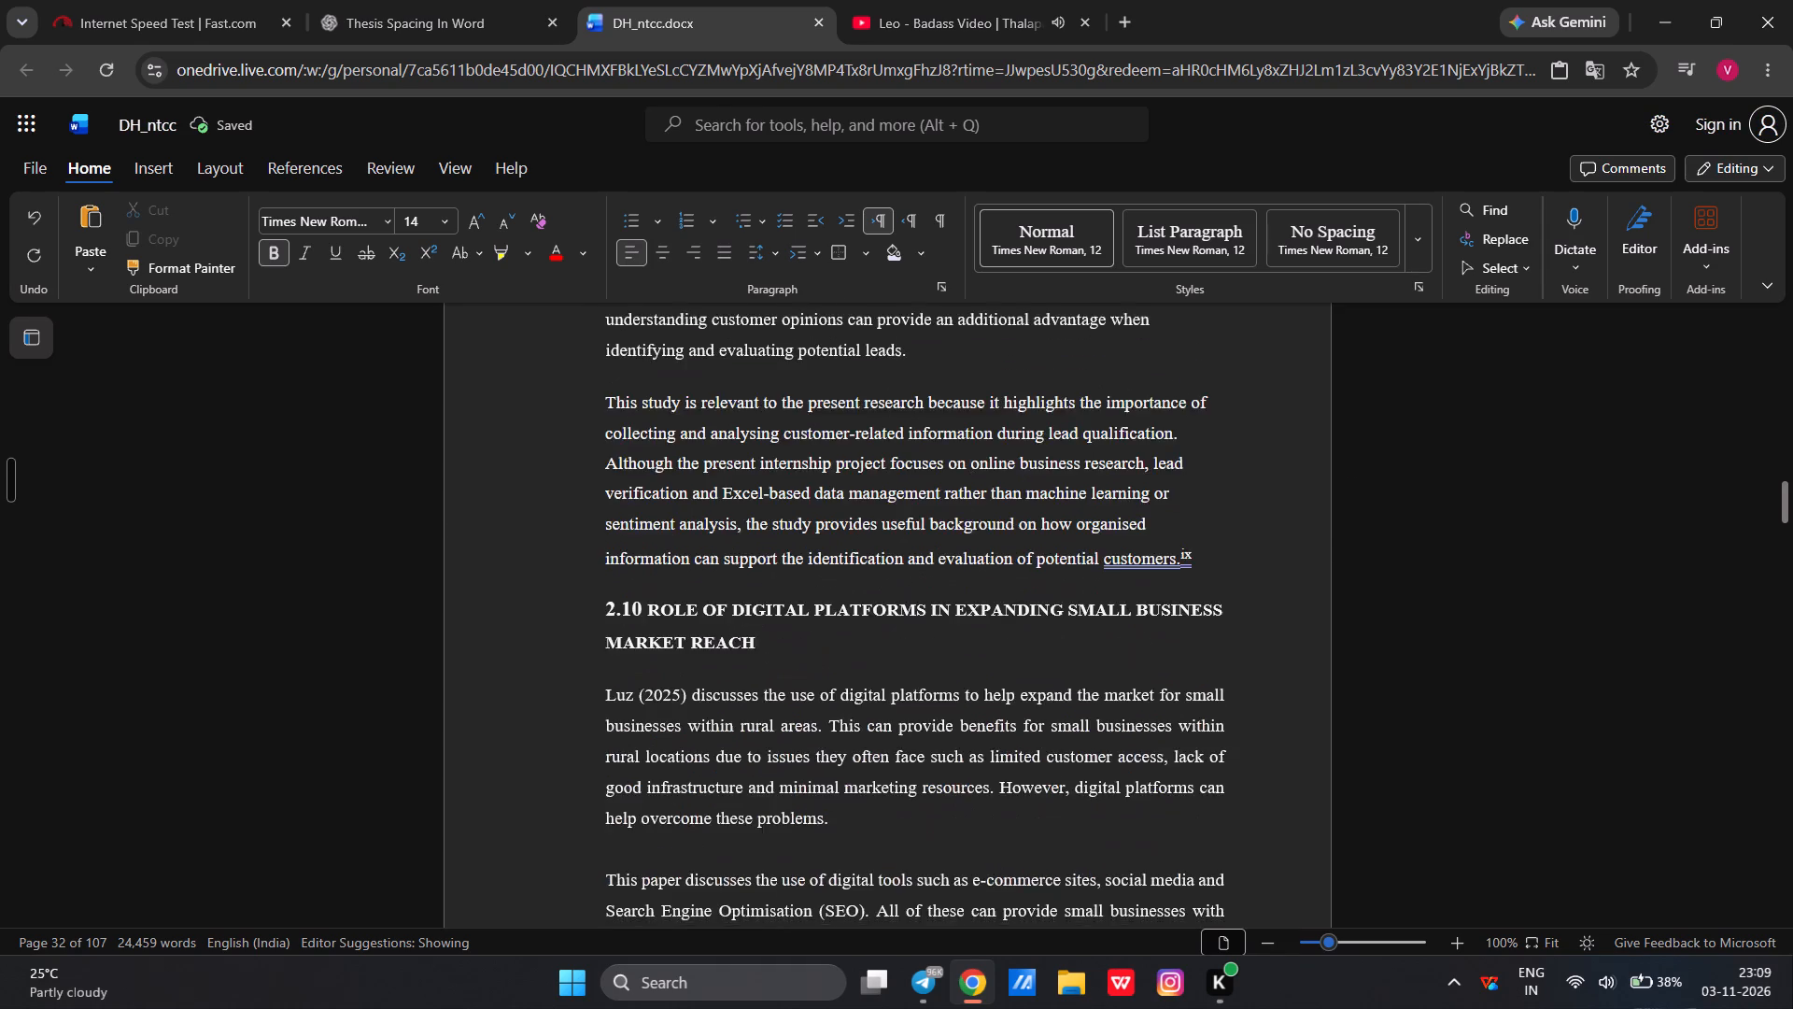
pyautogui.scroll(-2, 661, 548)
pyautogui.scroll(3, 642, 486)
pyautogui.click(600, 495)
pyautogui.press('Return')
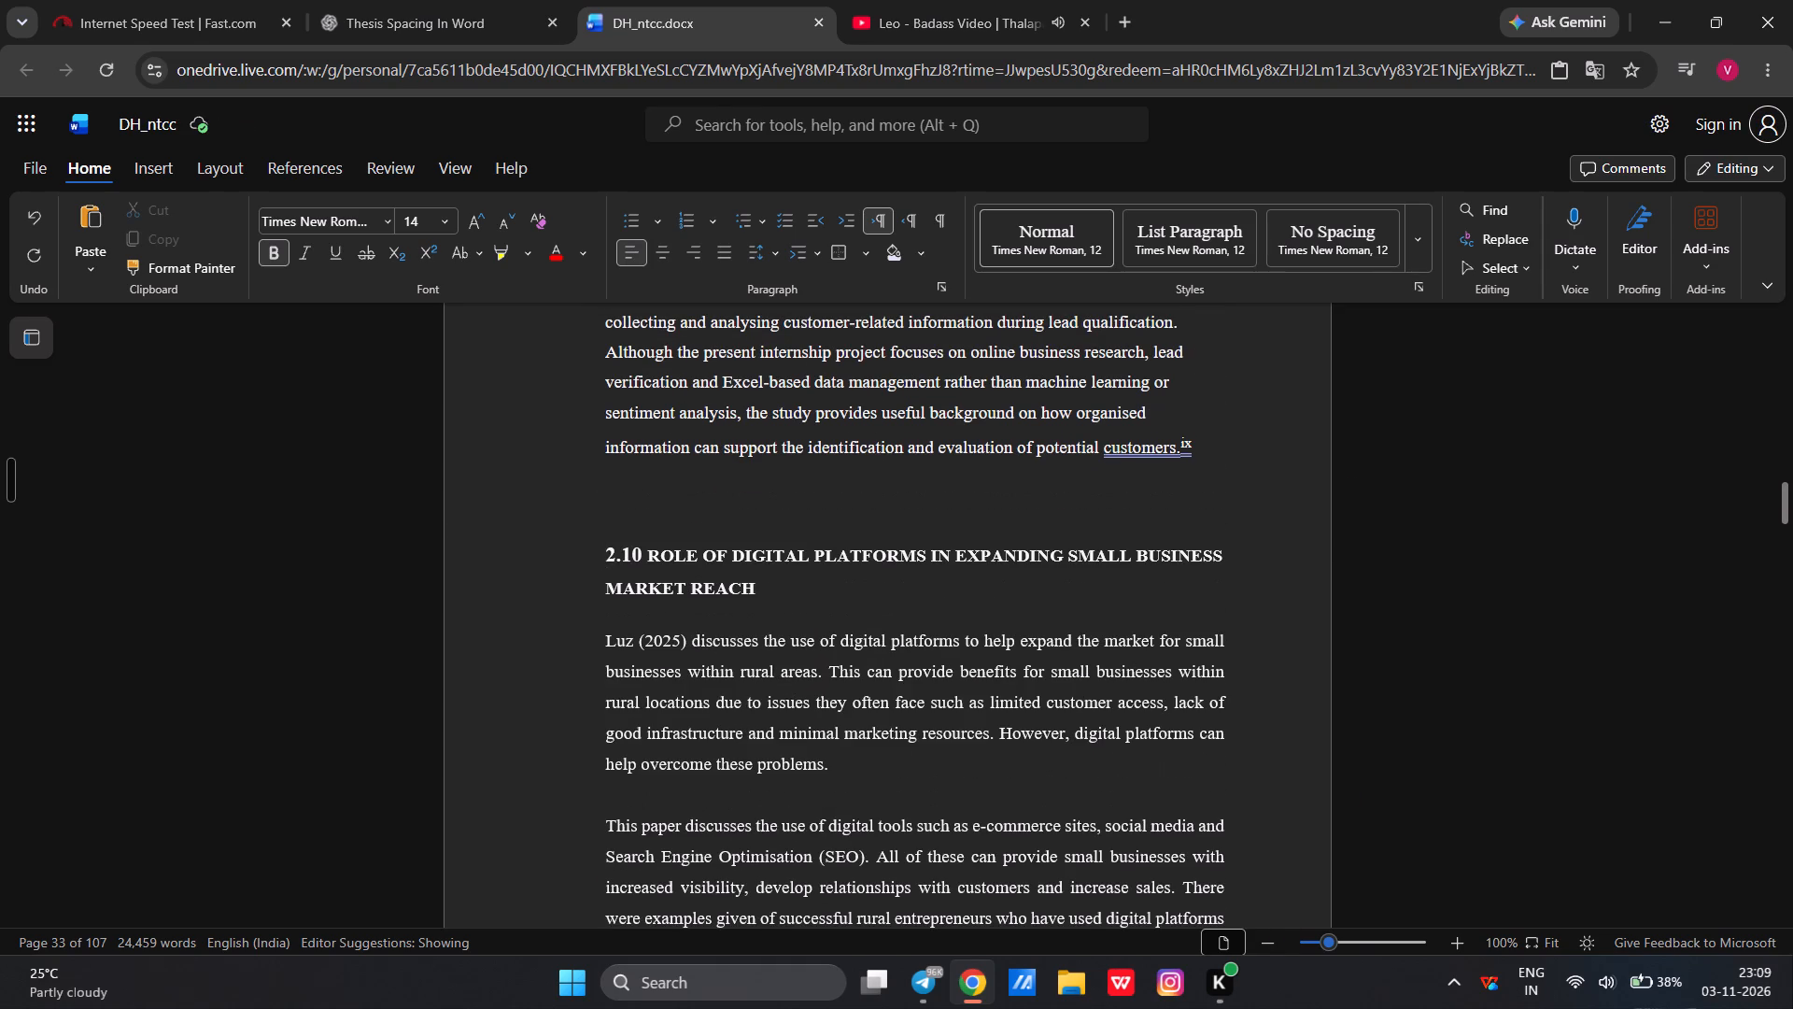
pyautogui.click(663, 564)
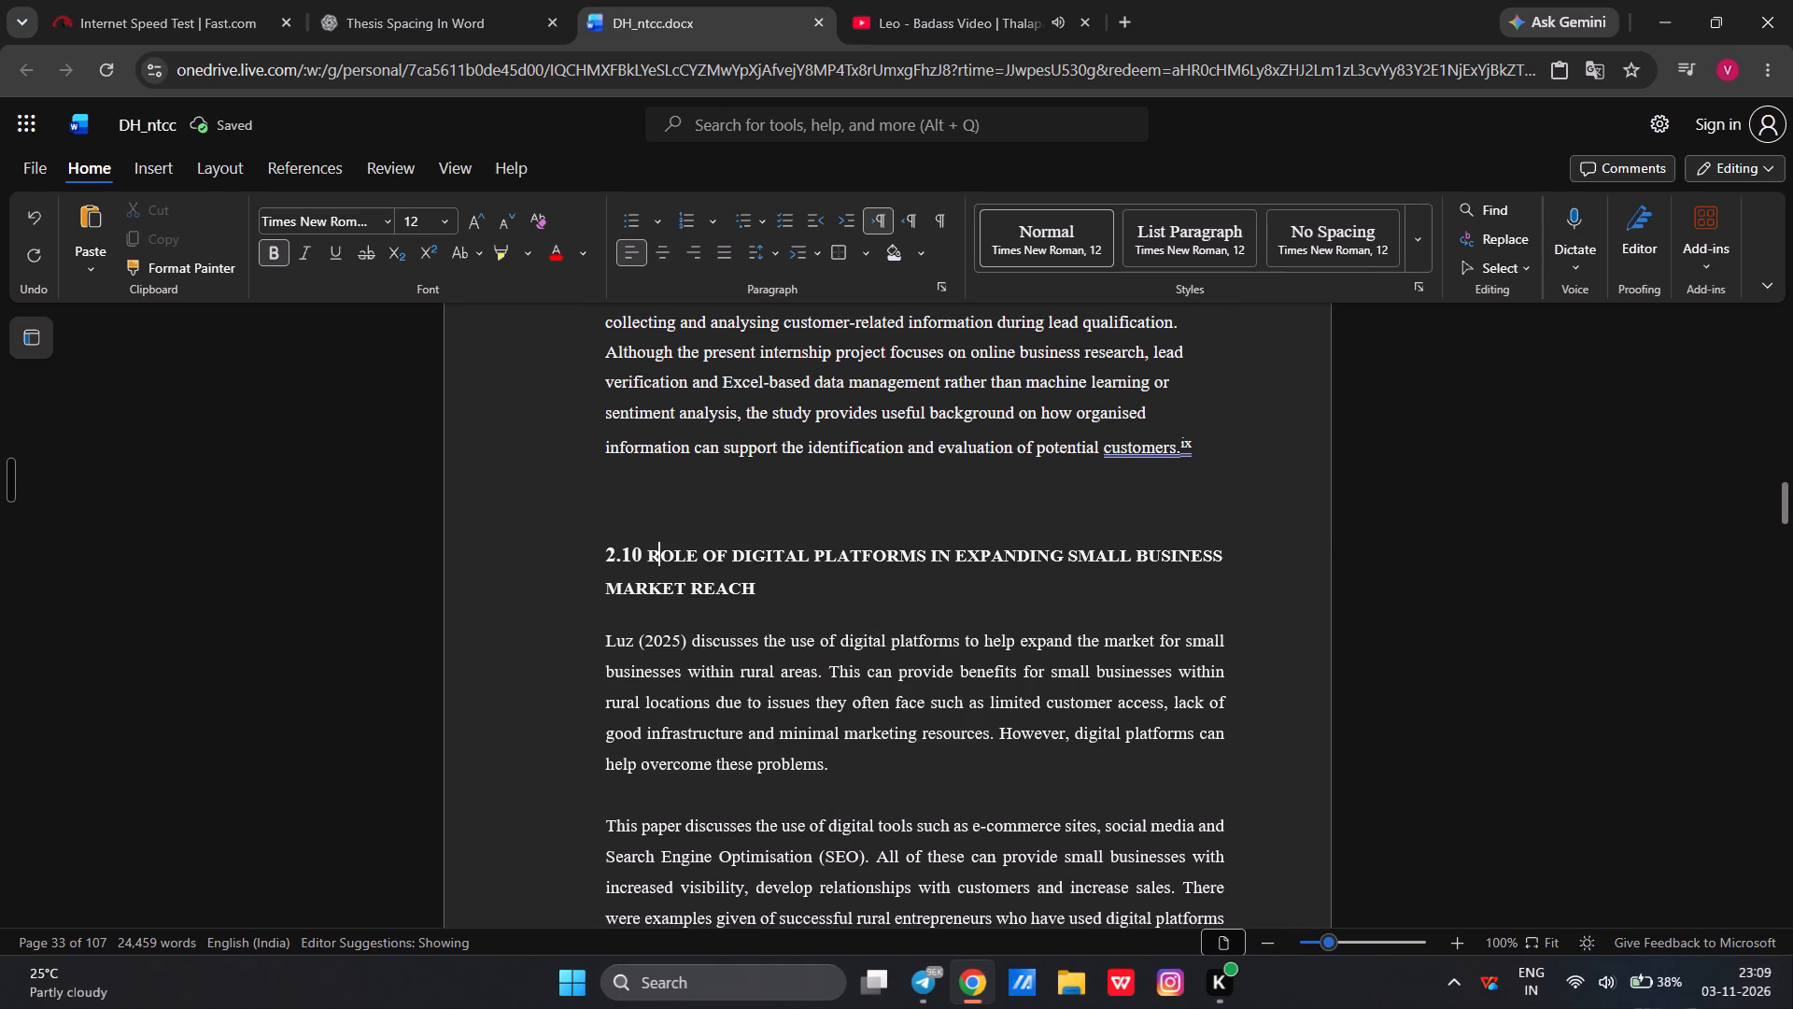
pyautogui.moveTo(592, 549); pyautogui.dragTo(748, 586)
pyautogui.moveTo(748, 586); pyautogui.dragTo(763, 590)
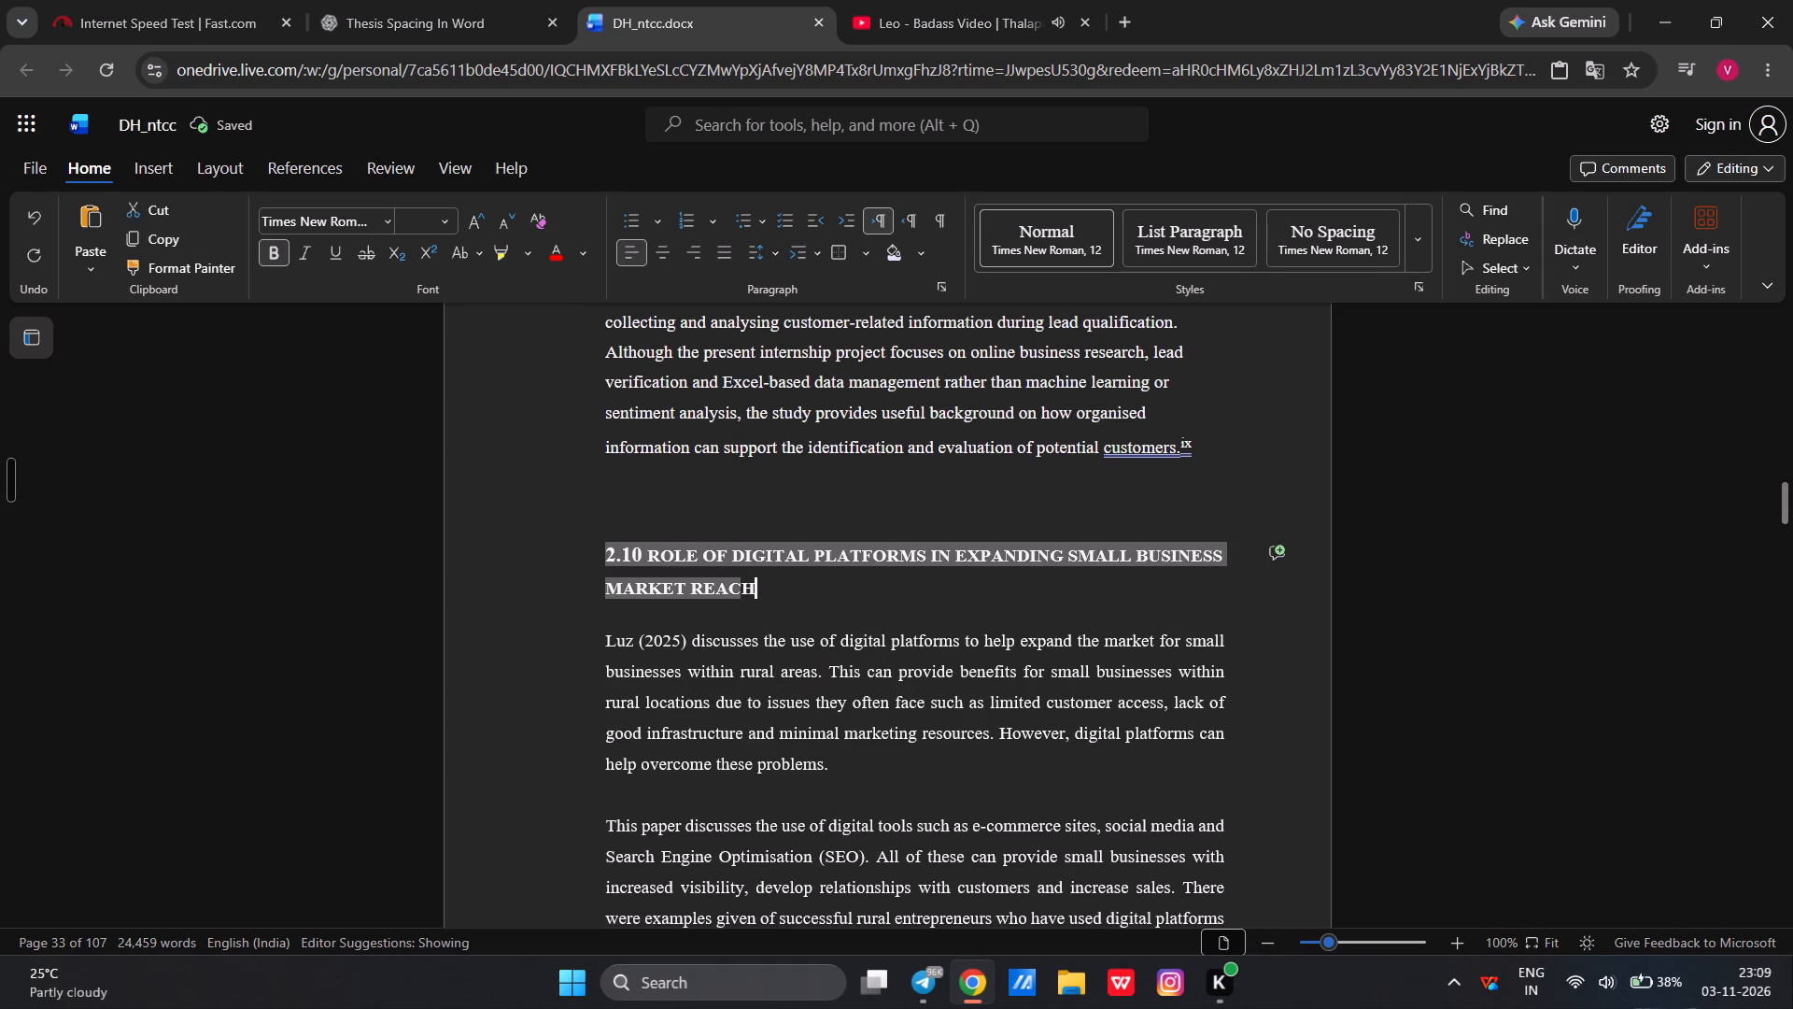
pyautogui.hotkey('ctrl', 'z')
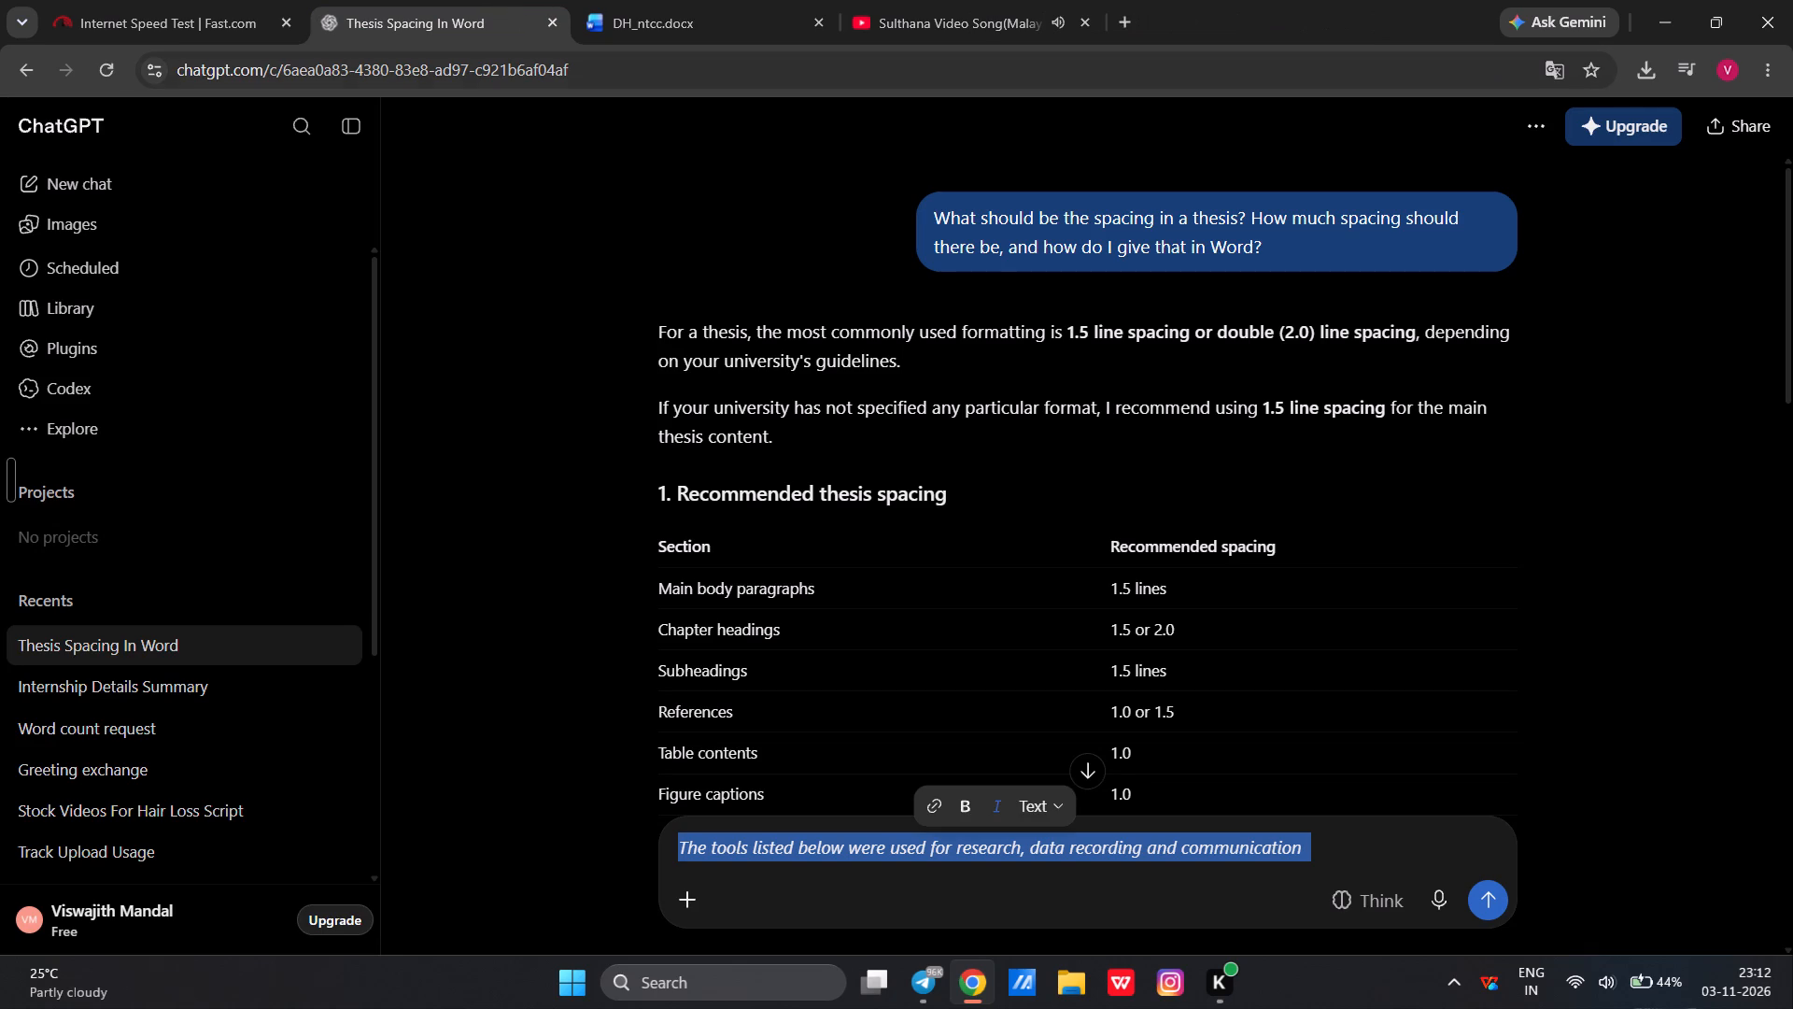
pyautogui.click(664, 0)
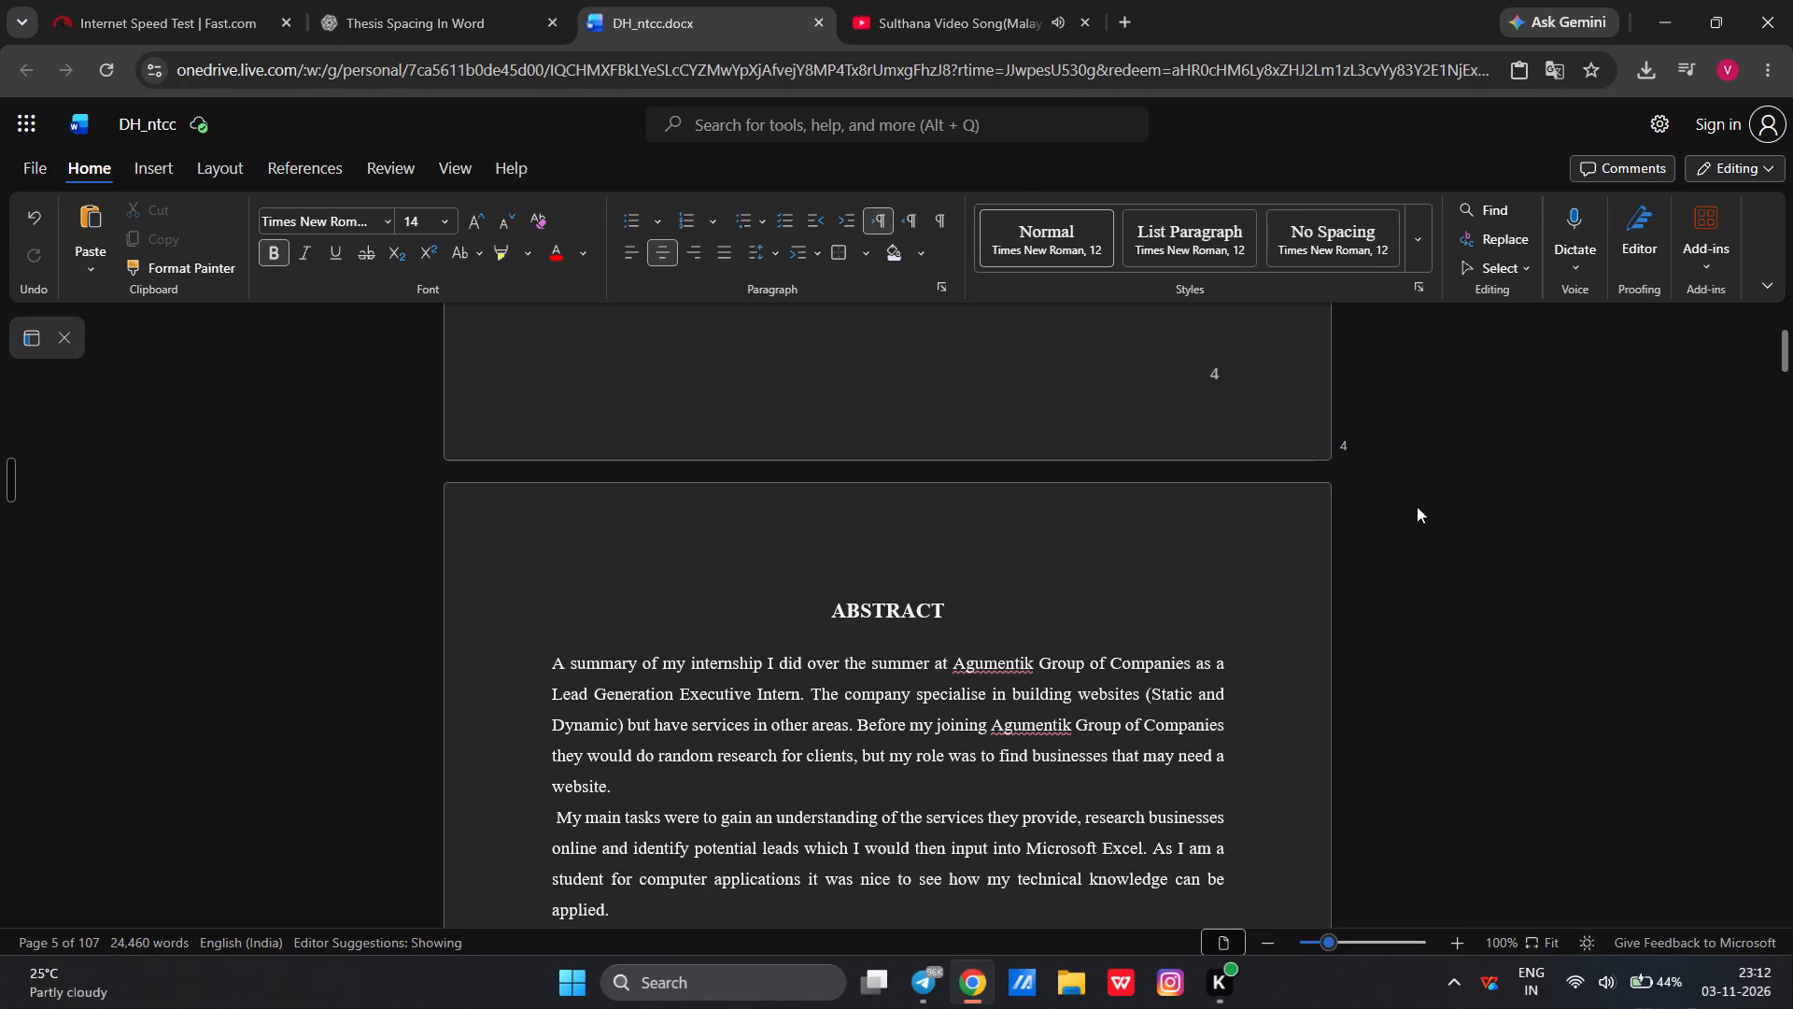
pyautogui.click(1642, 68)
# Download a Word copy of the DH_ntcc document and check for it in the recent download history.
pyautogui.click(30, 170)
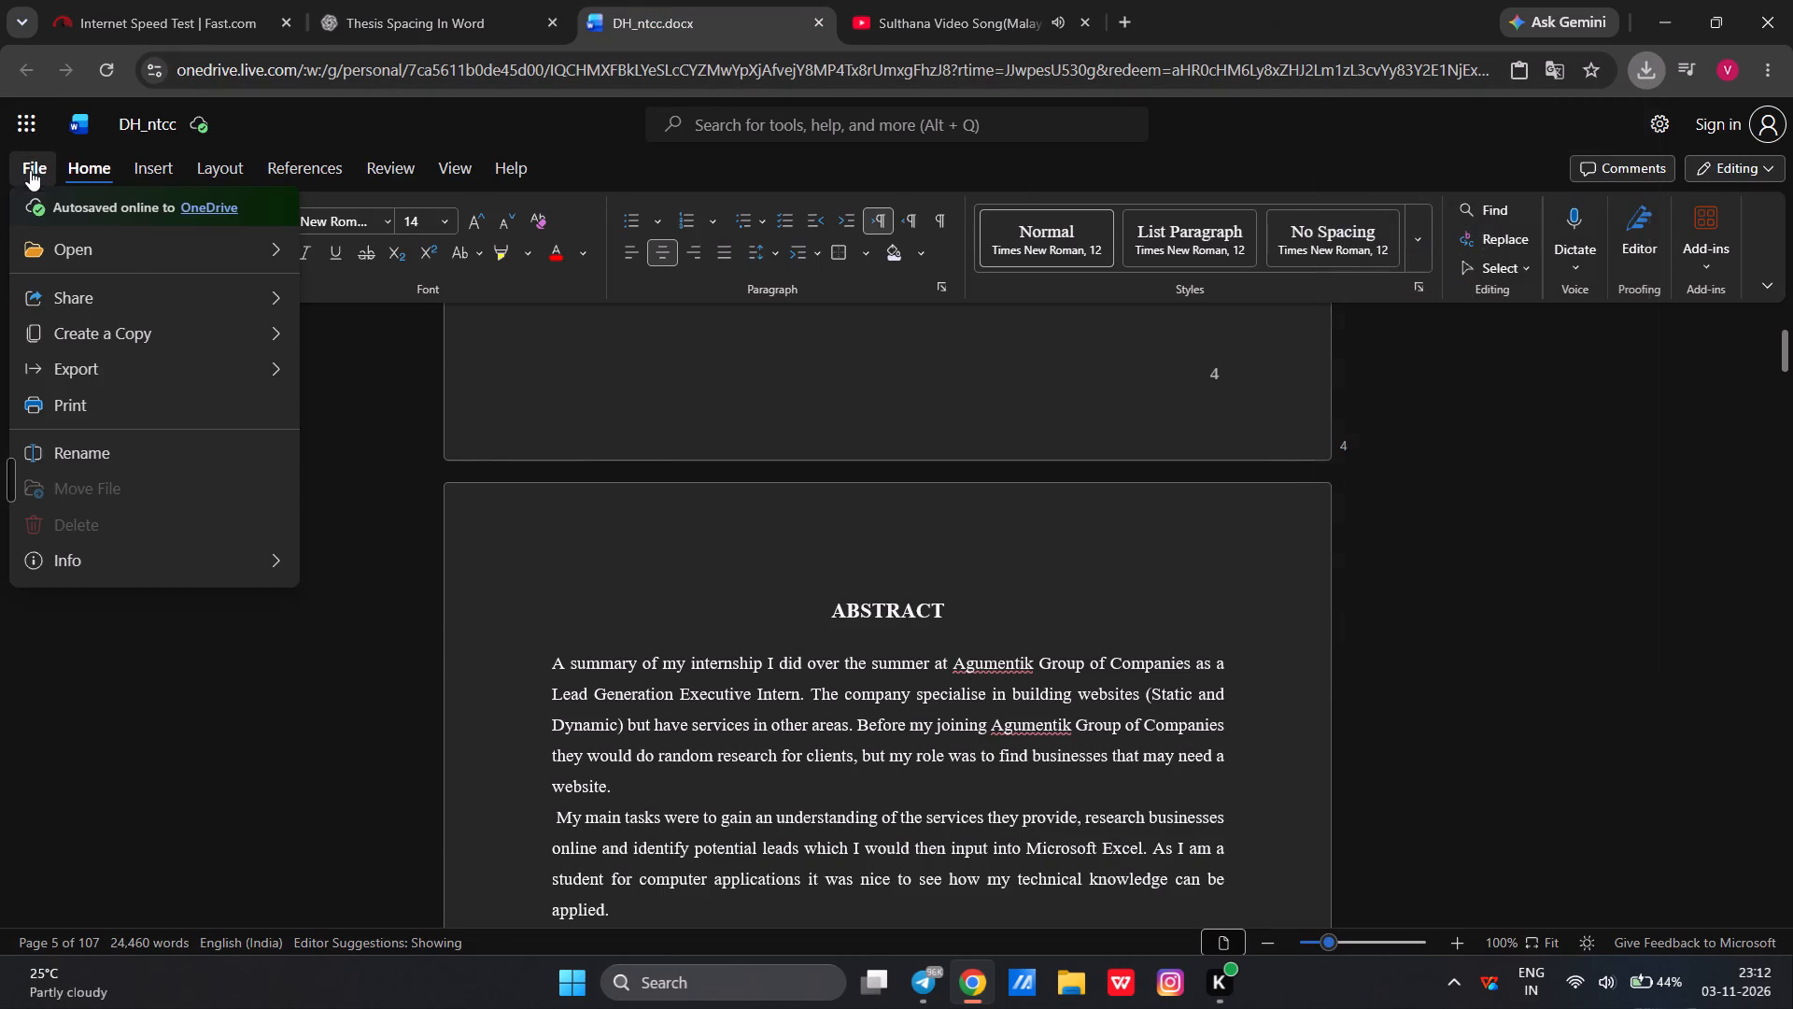
pyautogui.click(362, 373)
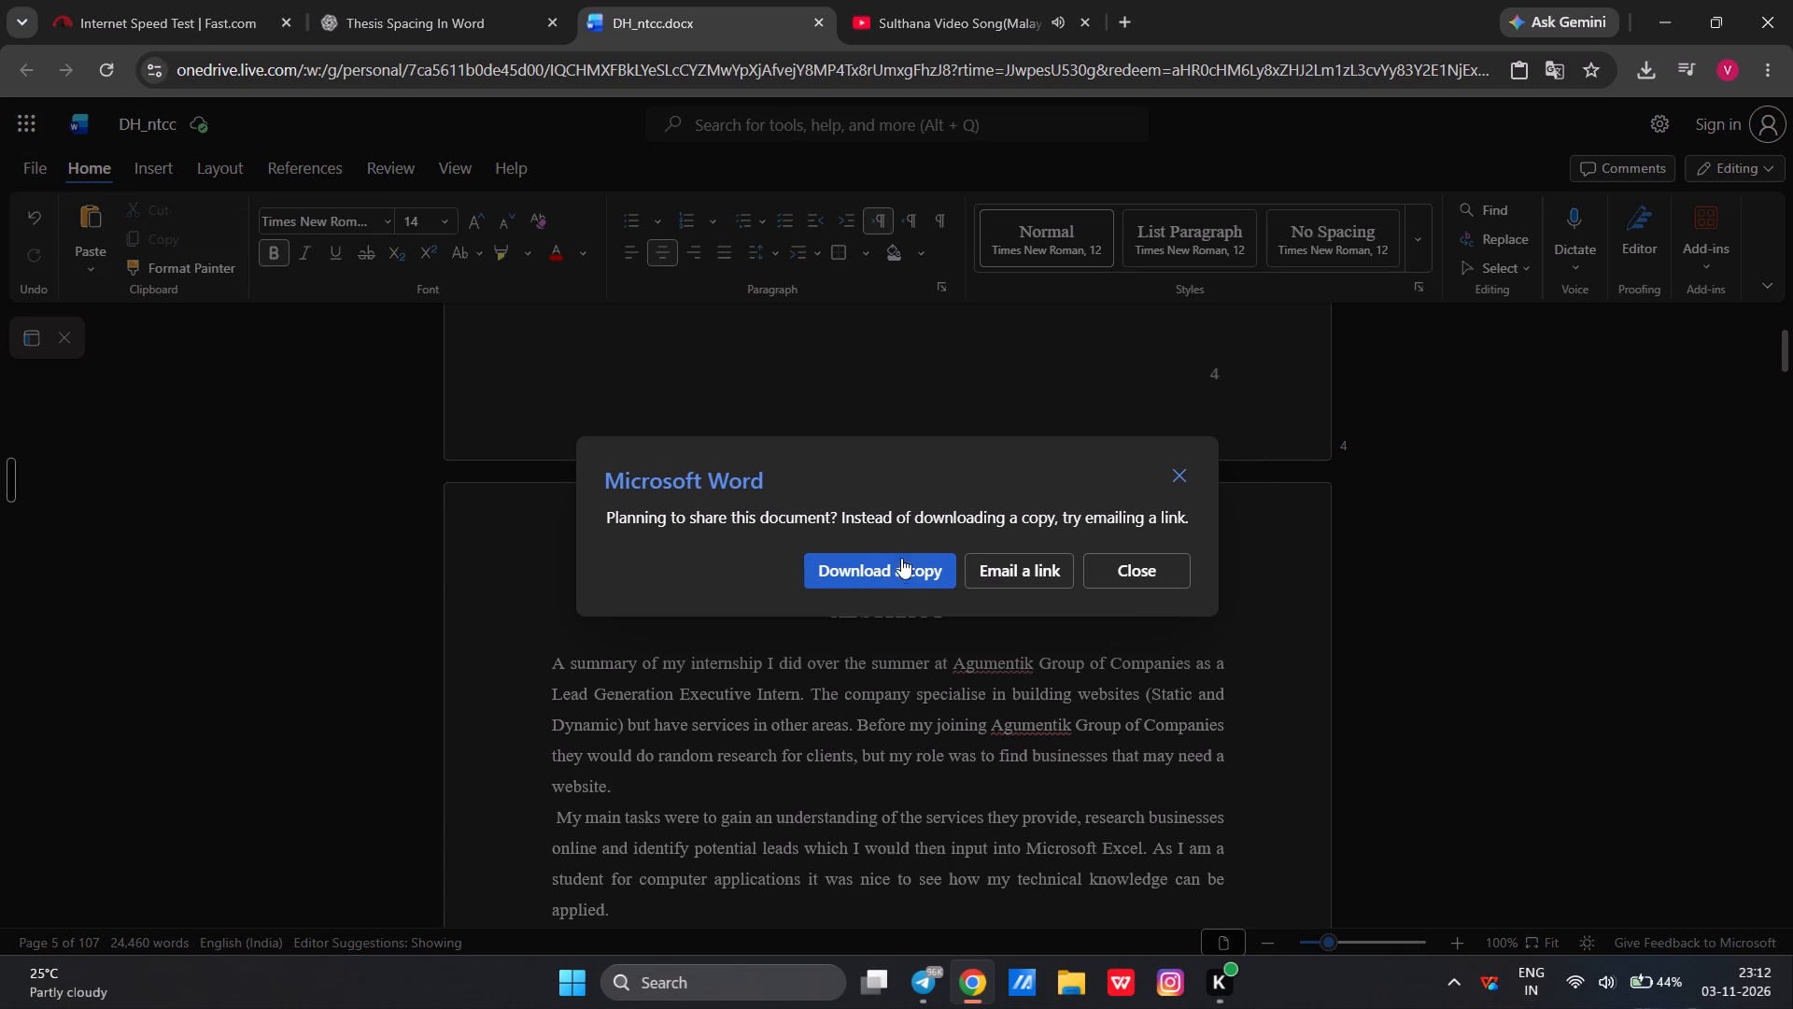
pyautogui.click(903, 570)
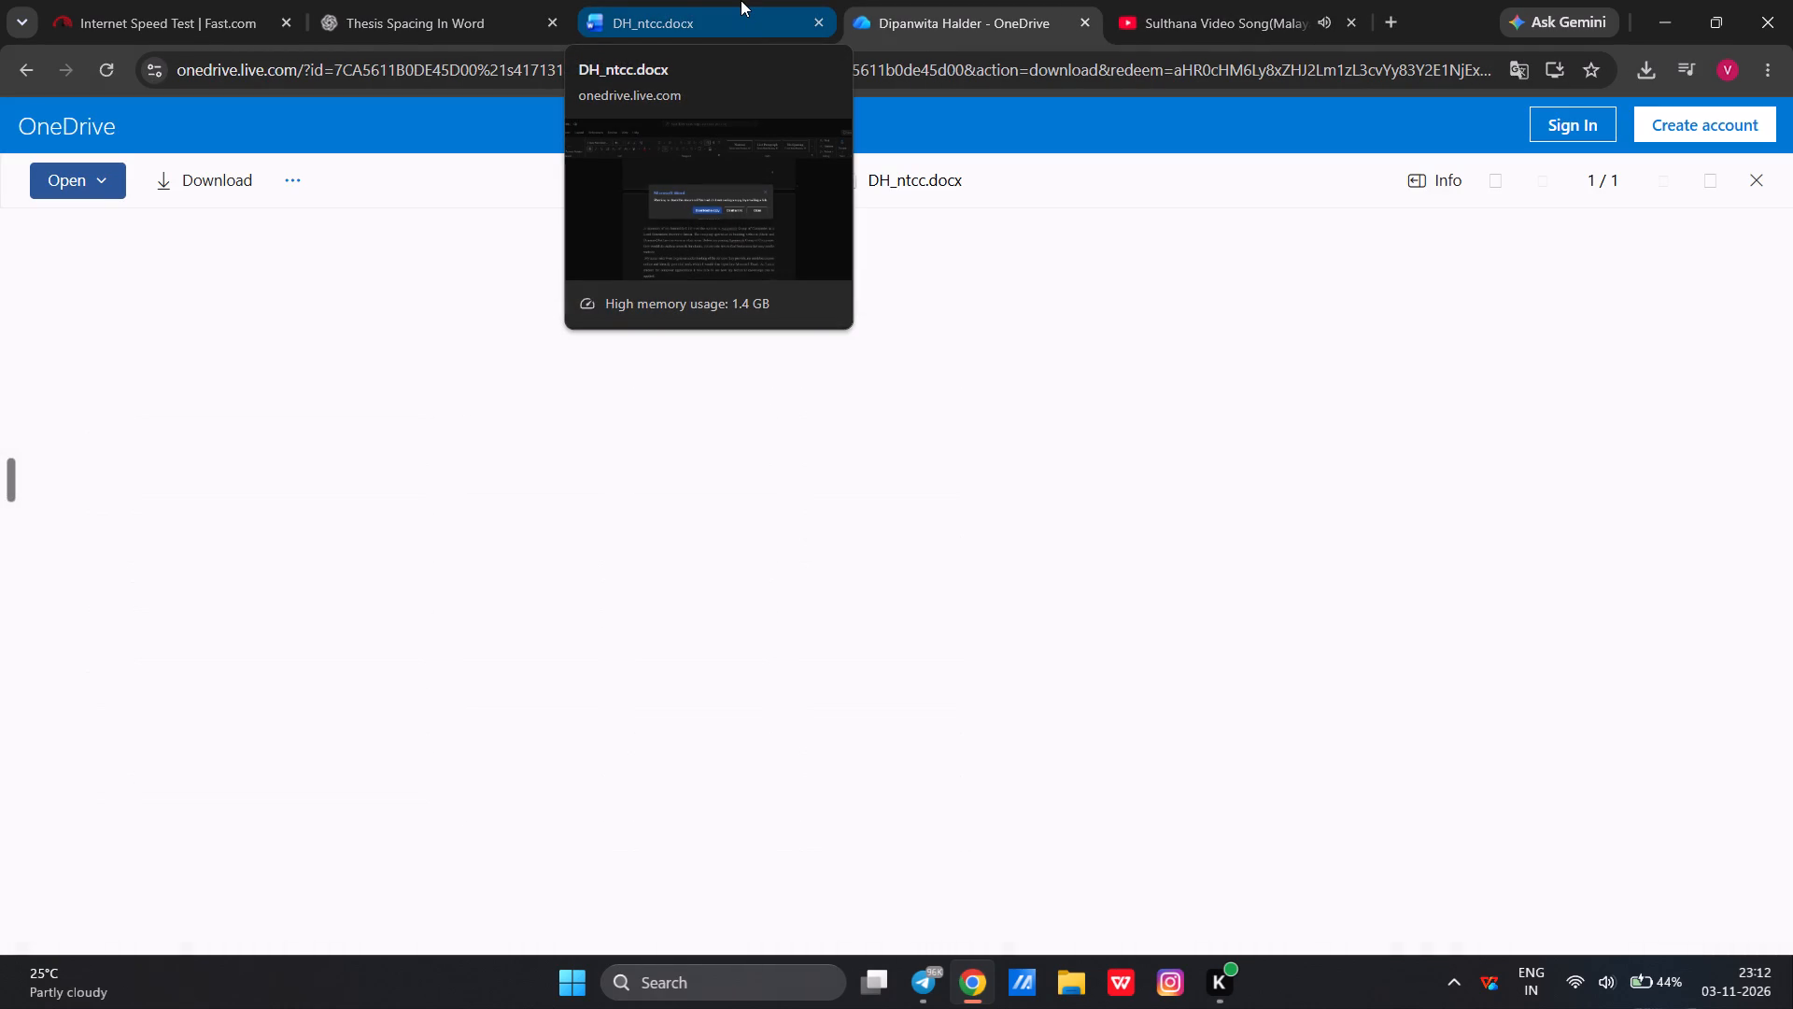
pyautogui.click(741, 0)
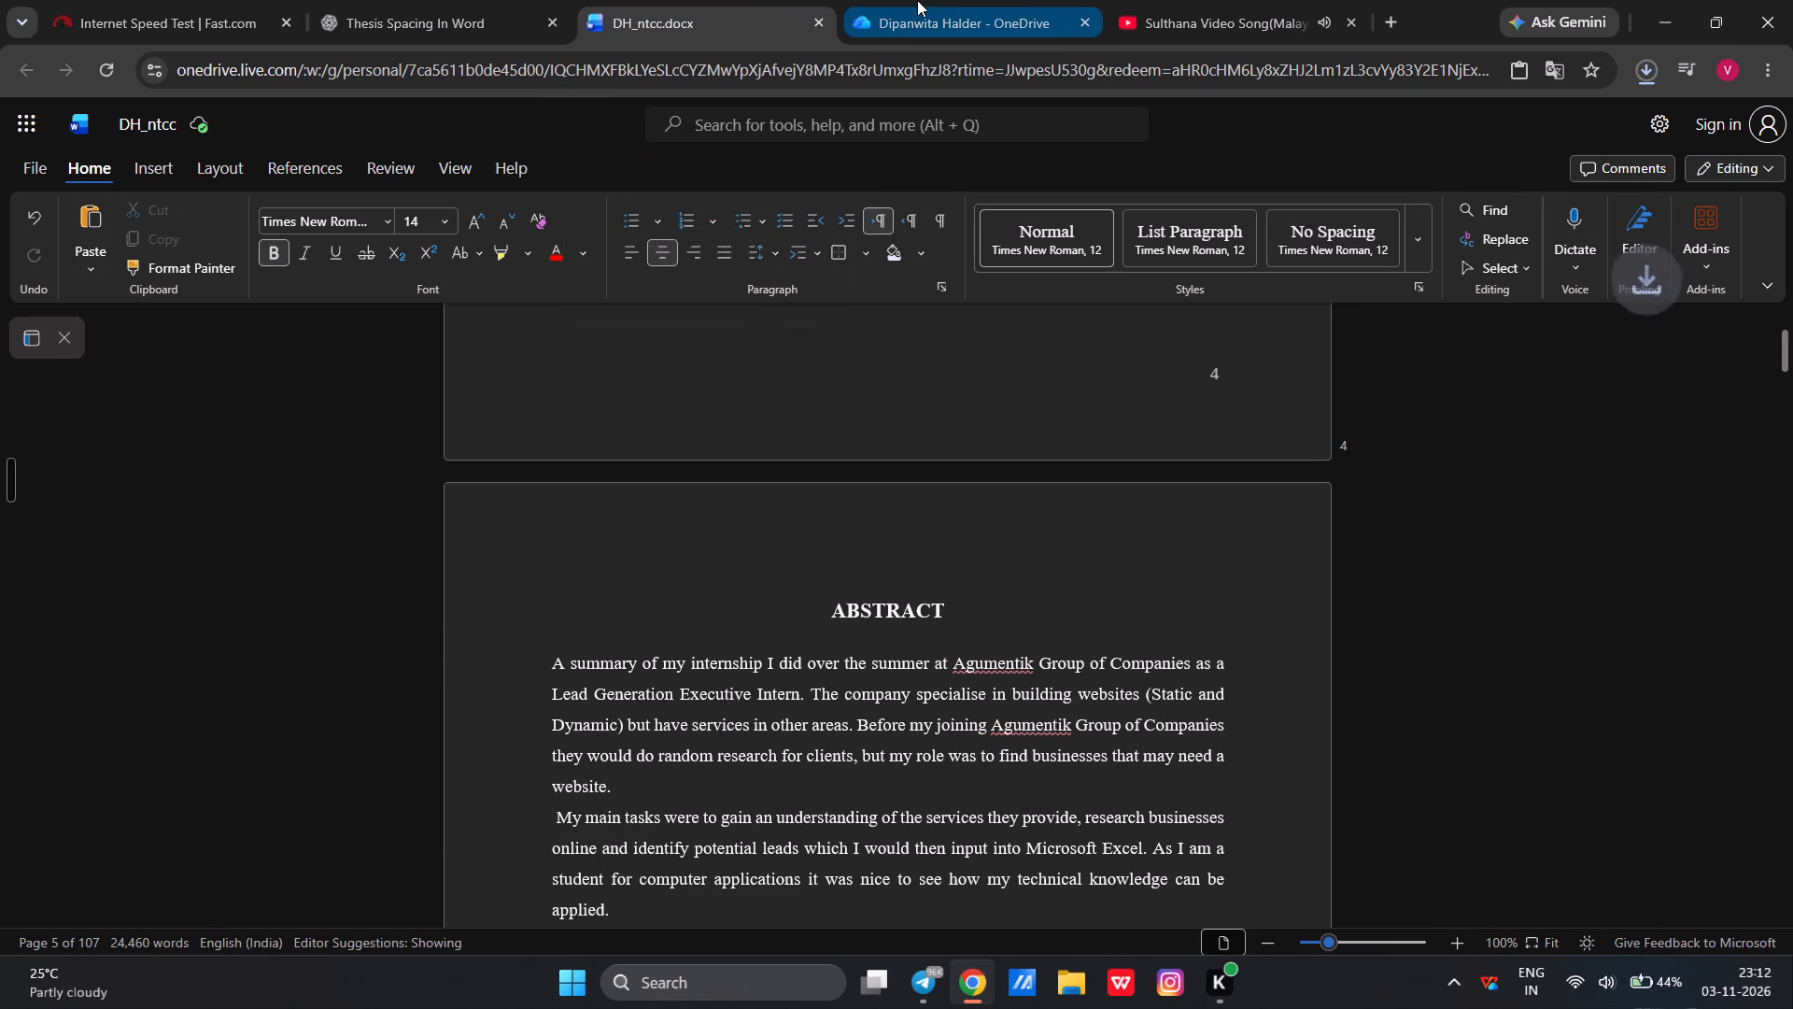
pyautogui.click(1650, 72)
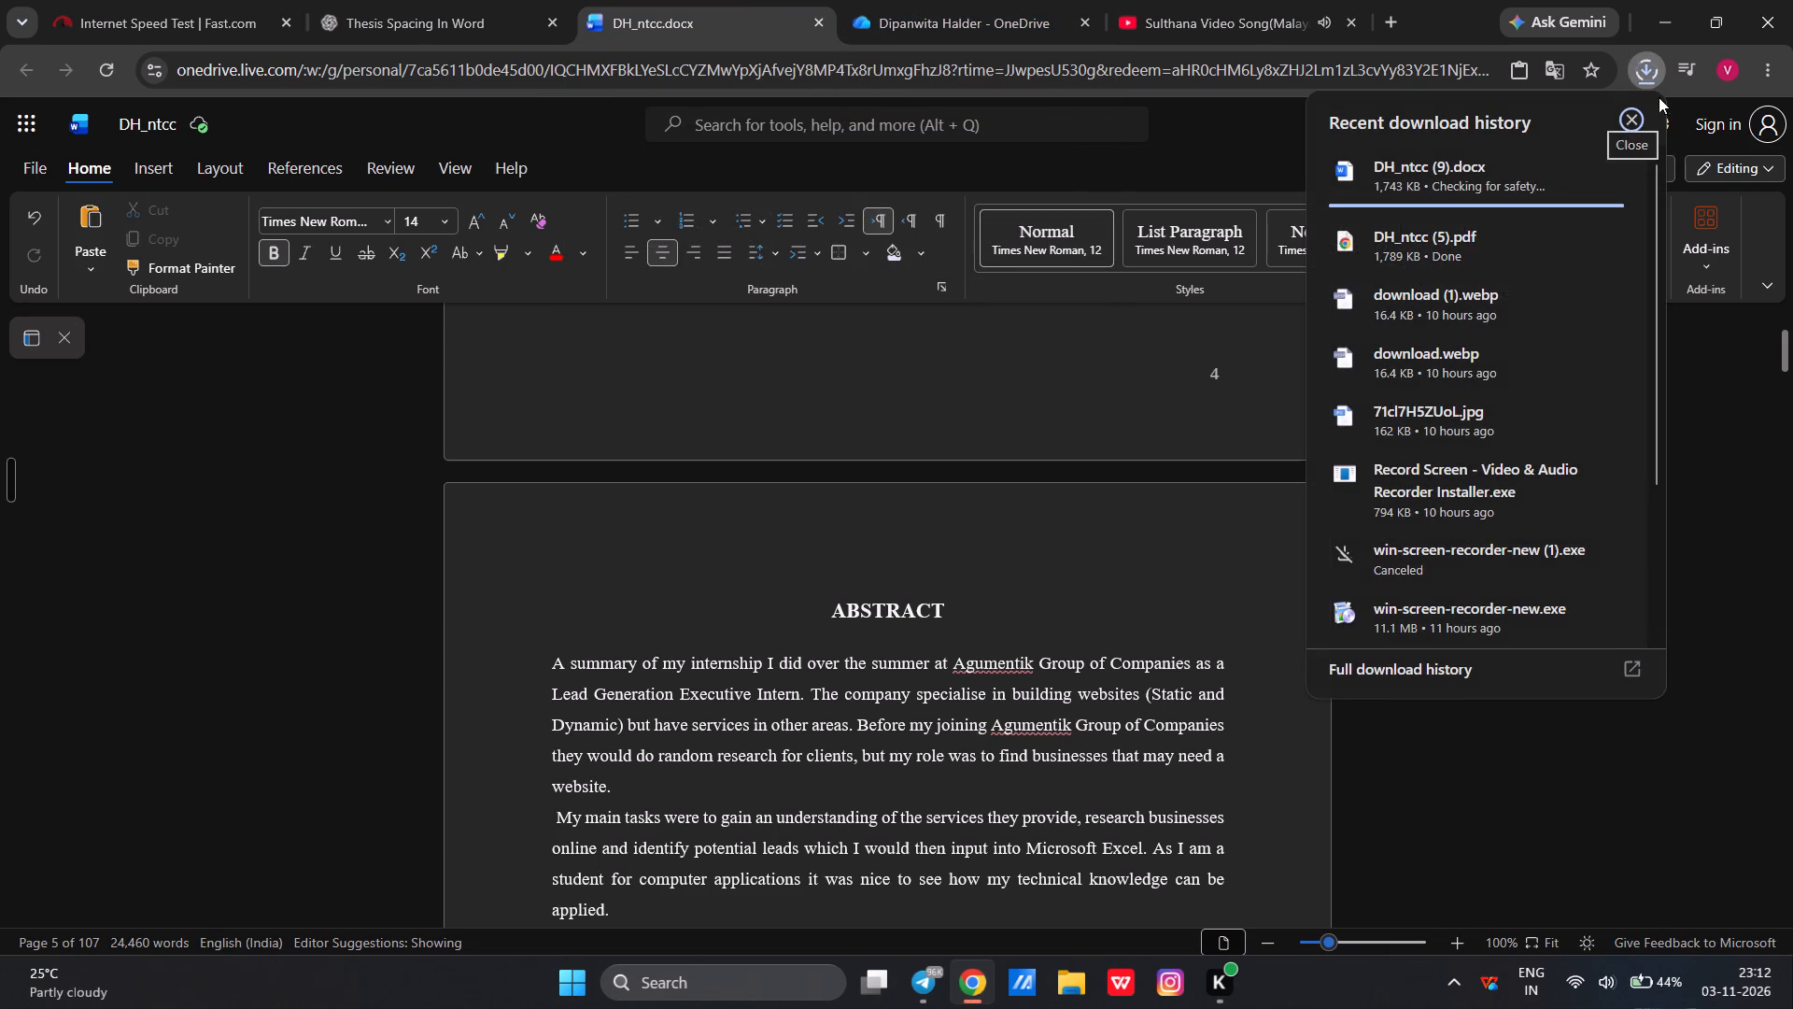
pyautogui.click(1714, 566)
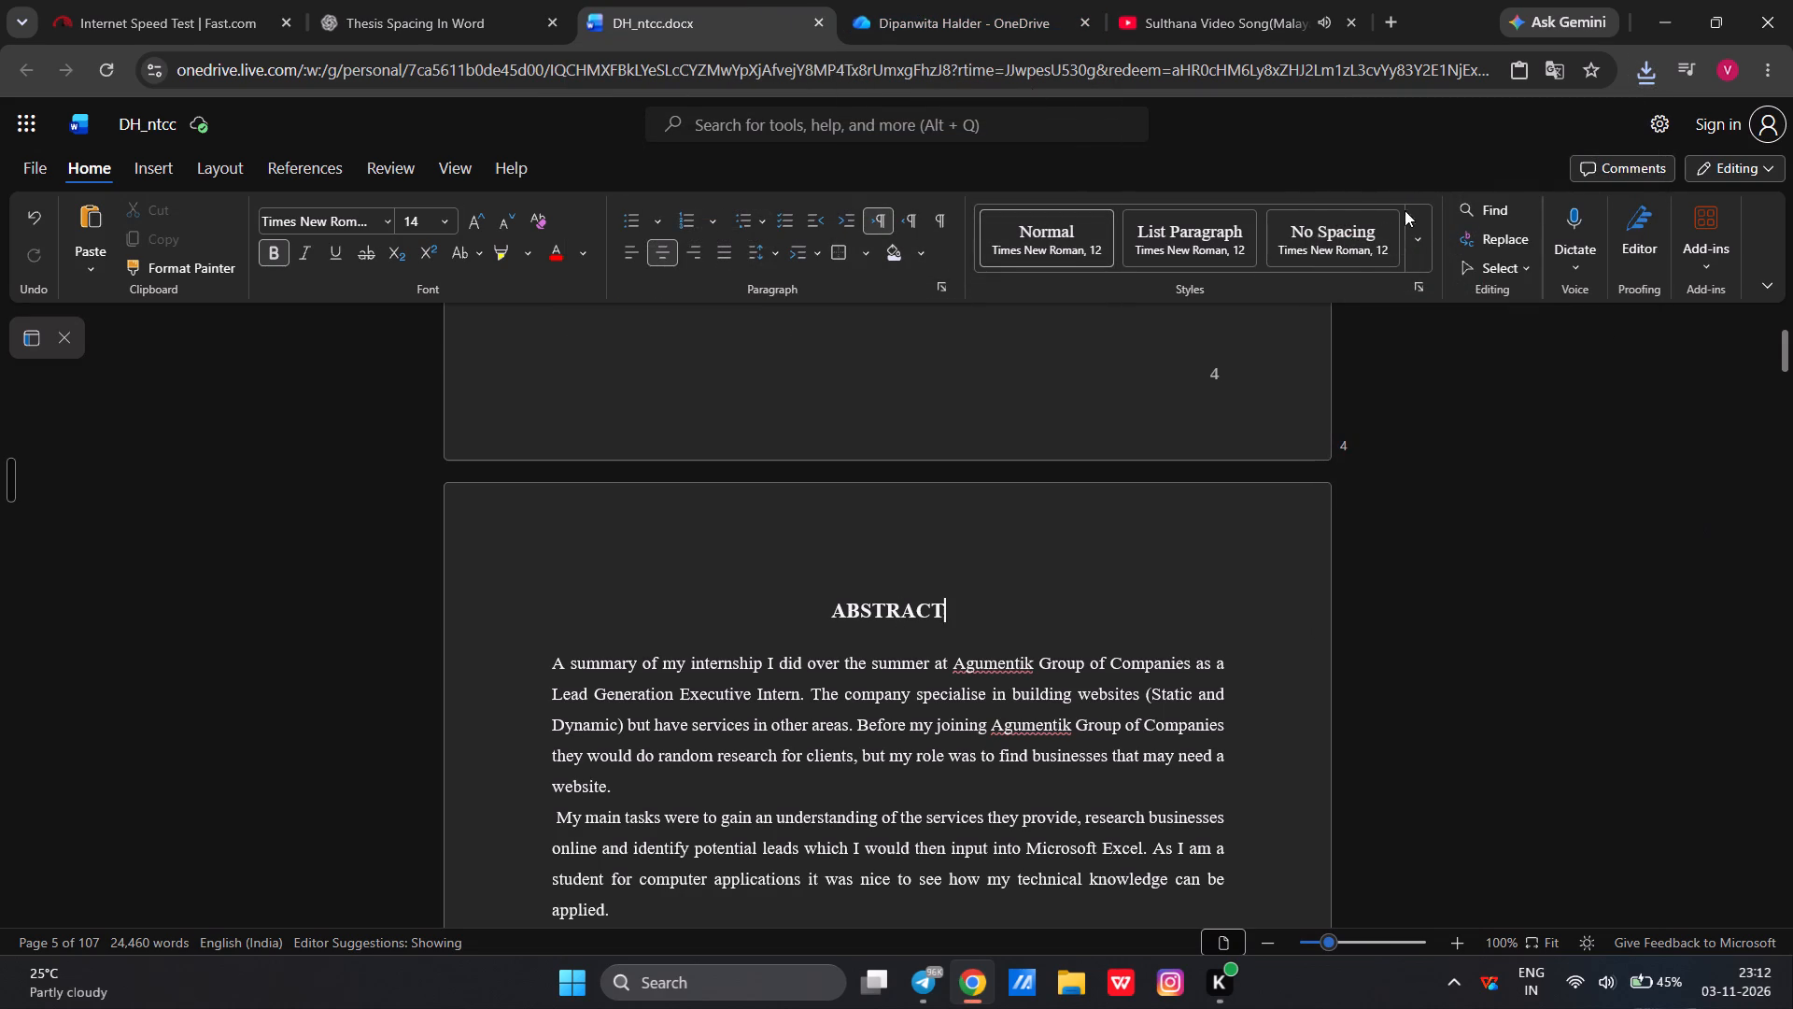
# Switch to YouTube and skip the advertisement playing before "Sulthana Video Song(Malayalam)".
pyautogui.click(1151, 0)
pyautogui.click(1198, 758)
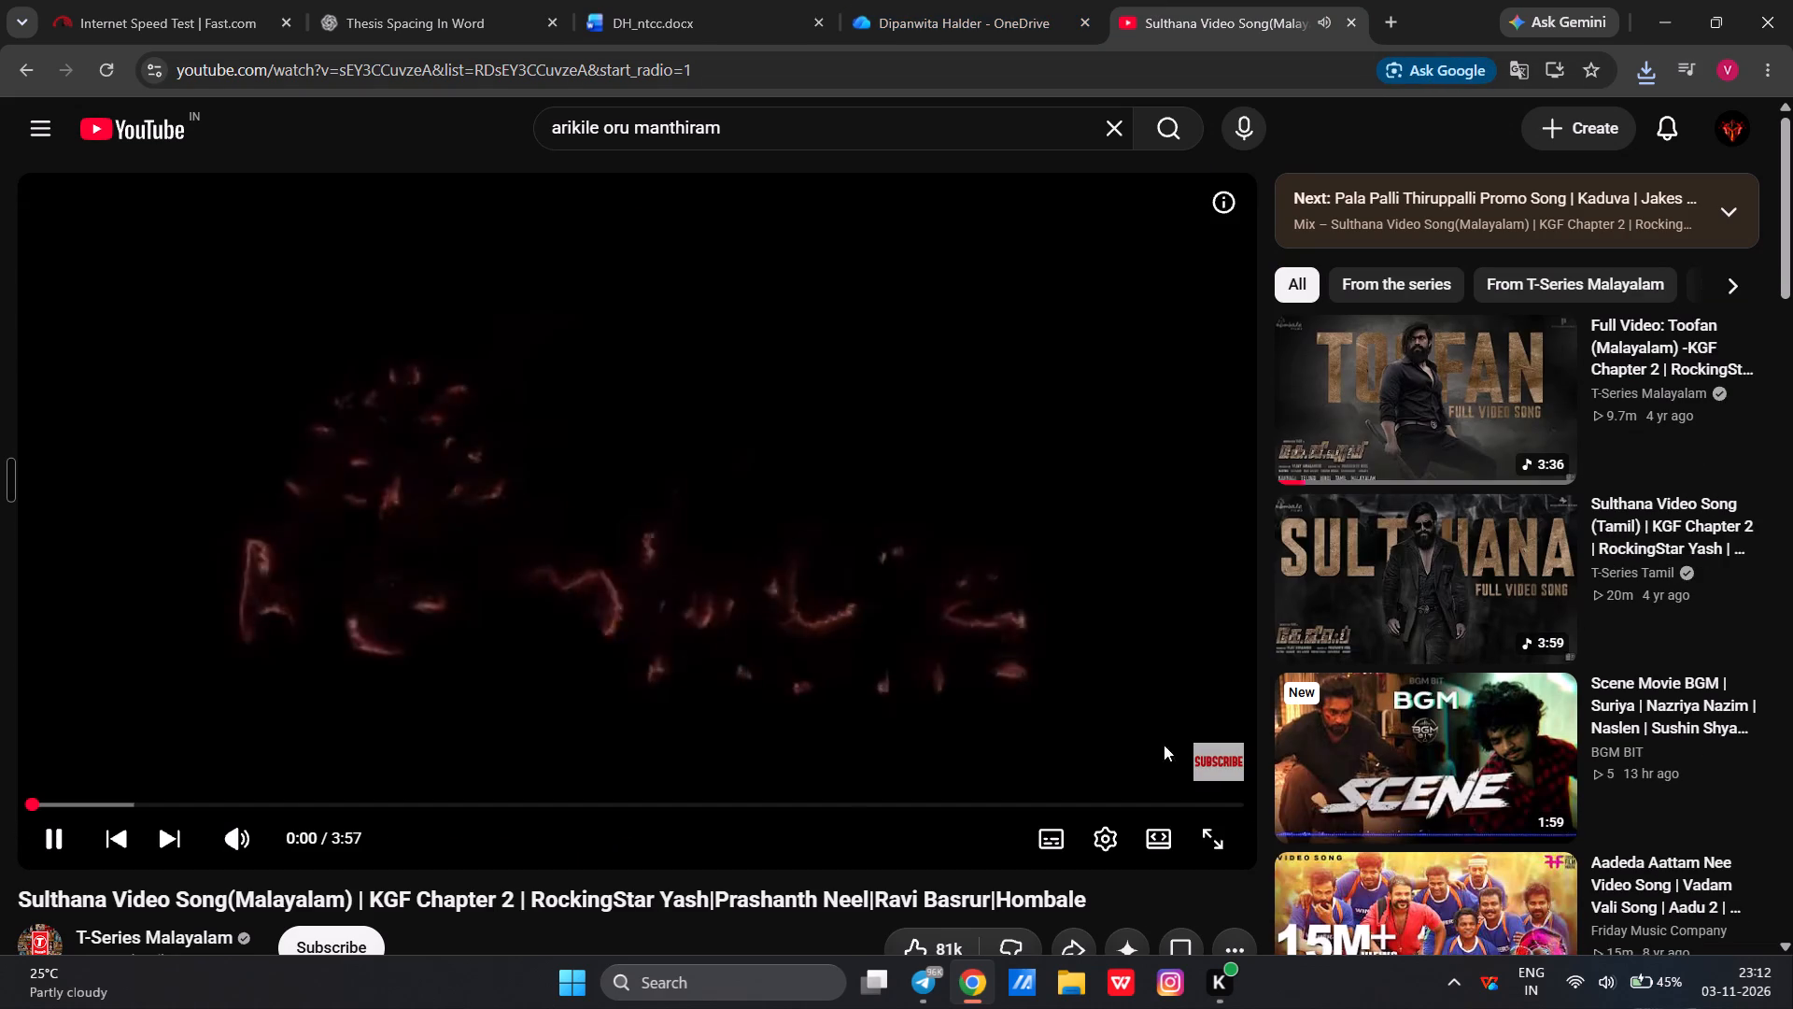